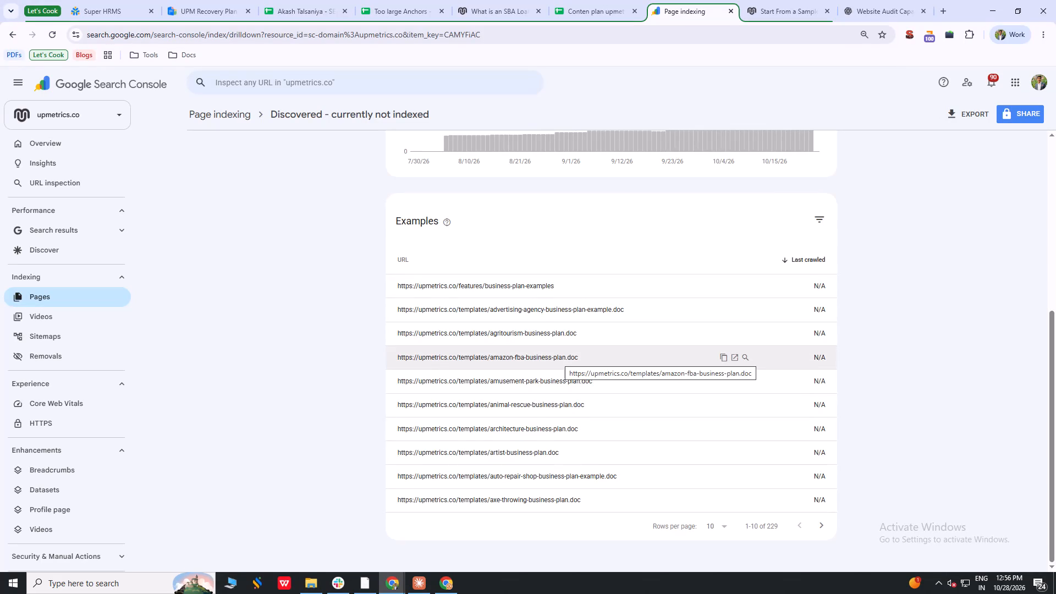
Show 100 rows per page in the examples list of the Discovered - currently not indexed report.
click(717, 529)
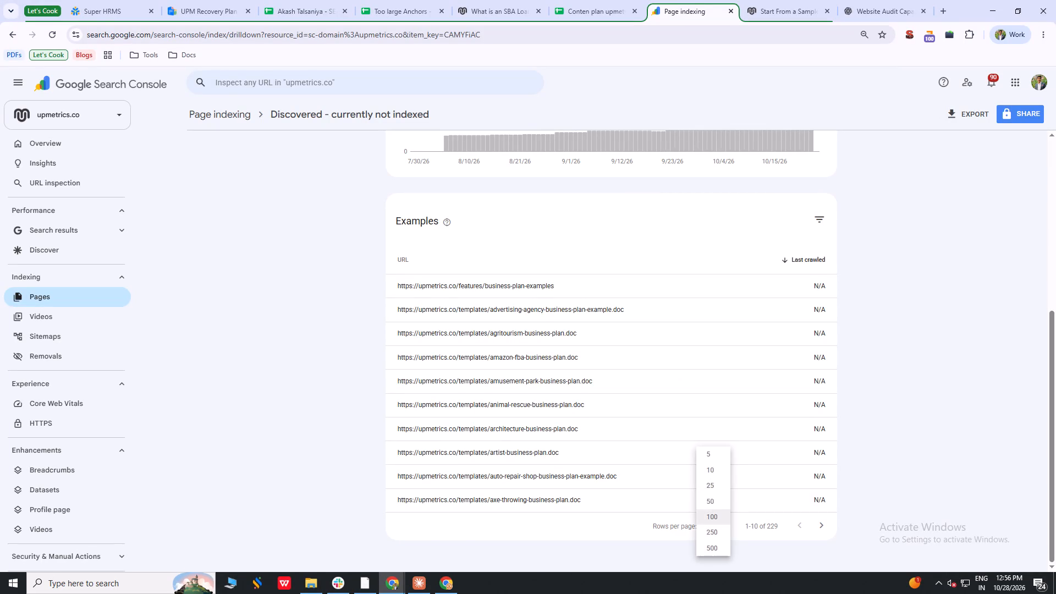
click(716, 513)
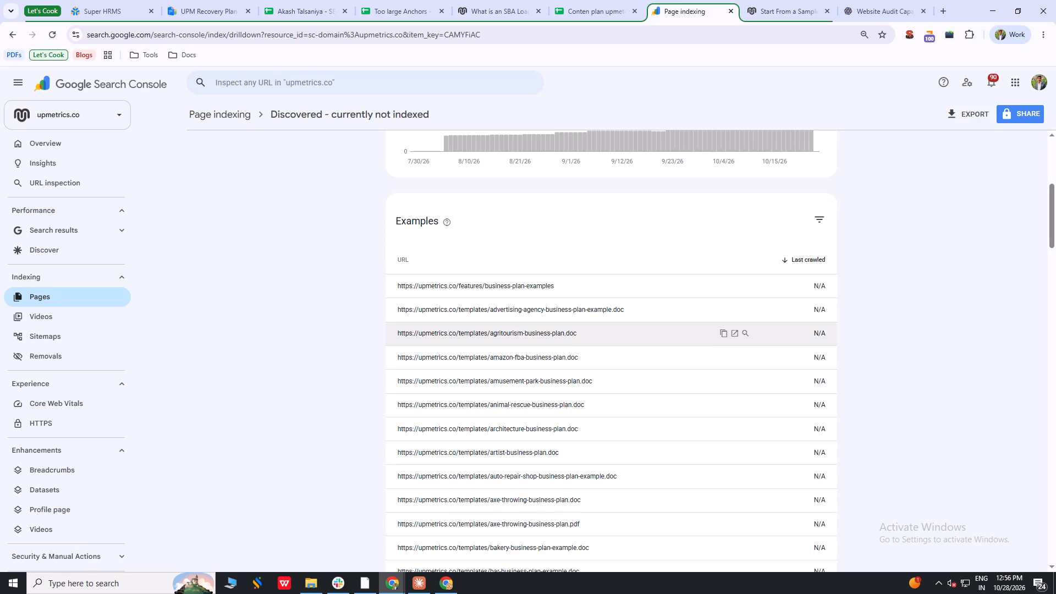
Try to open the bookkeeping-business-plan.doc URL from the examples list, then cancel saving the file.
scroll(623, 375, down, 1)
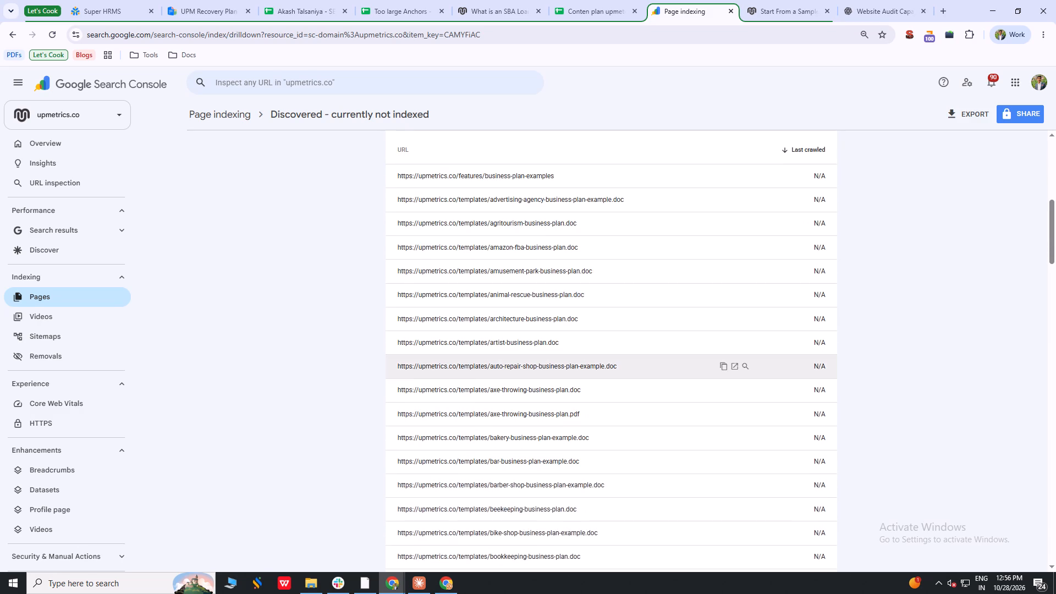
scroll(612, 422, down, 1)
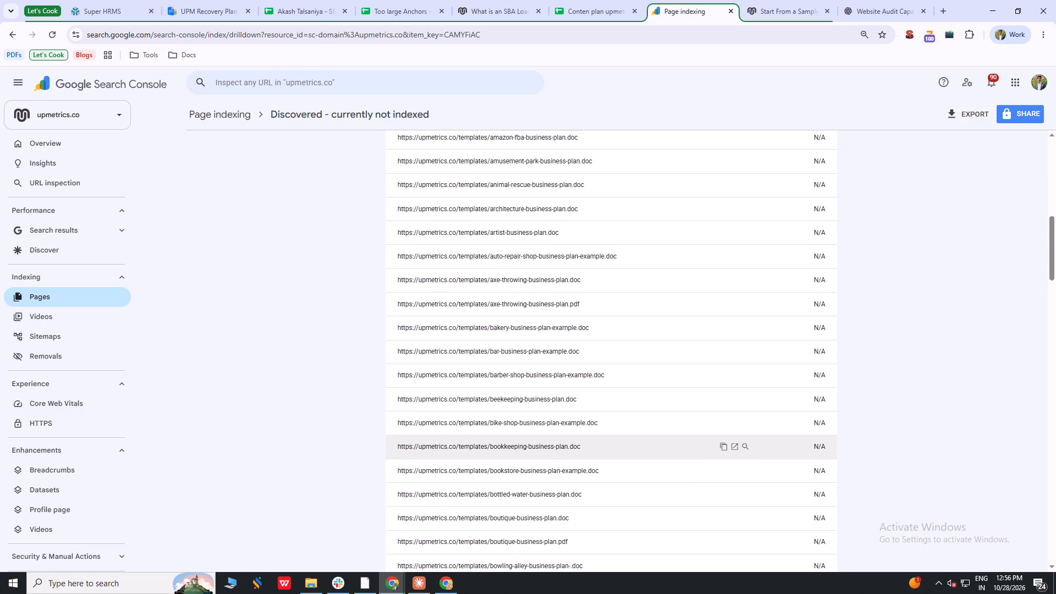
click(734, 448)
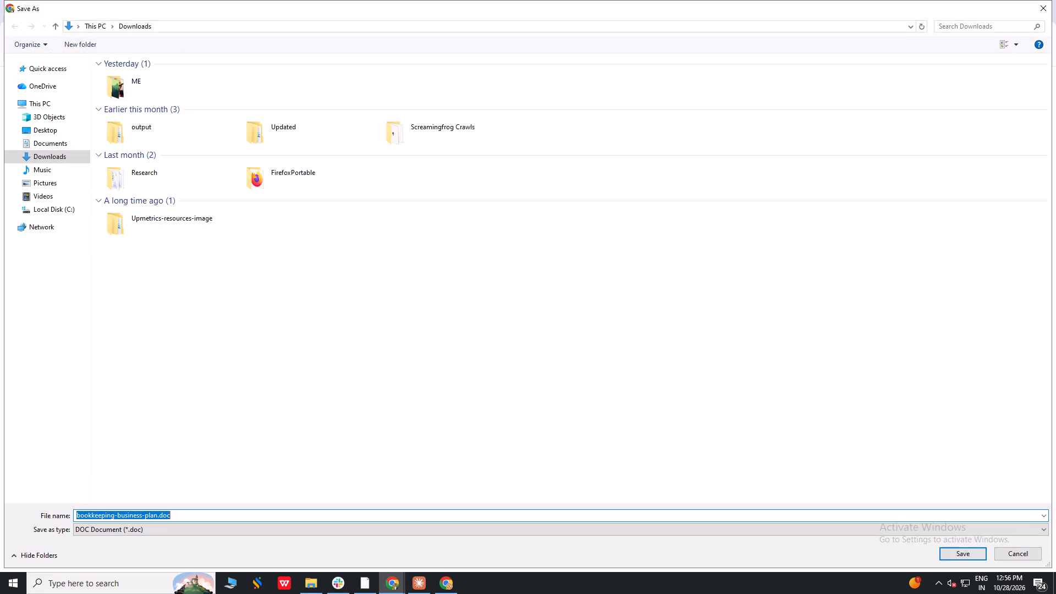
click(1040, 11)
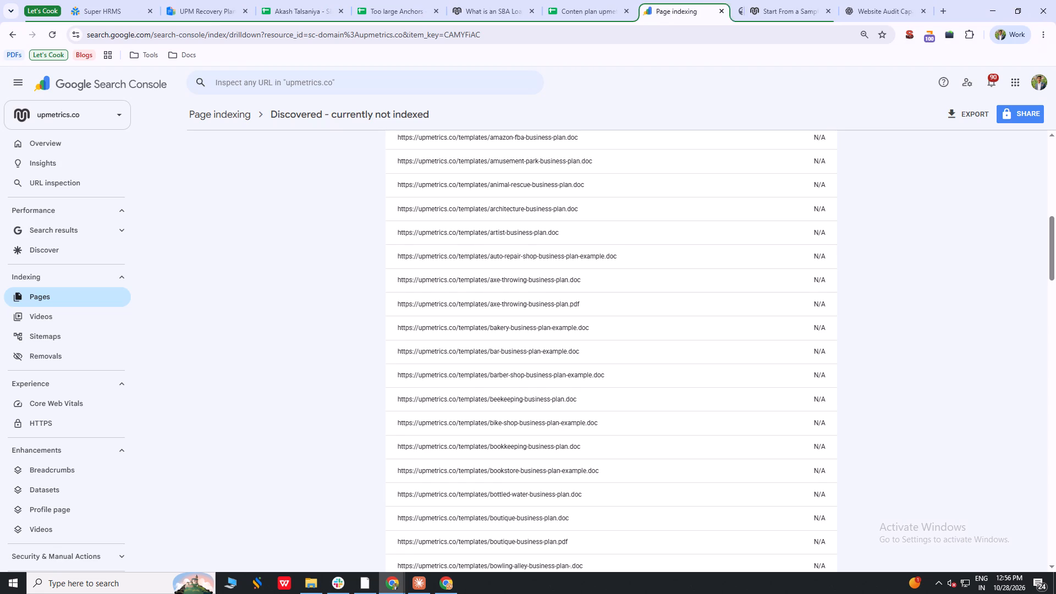
Examine the example URLs in the Discovered - currently not indexed report for which template files are affected.
scroll(881, 429, down, 13)
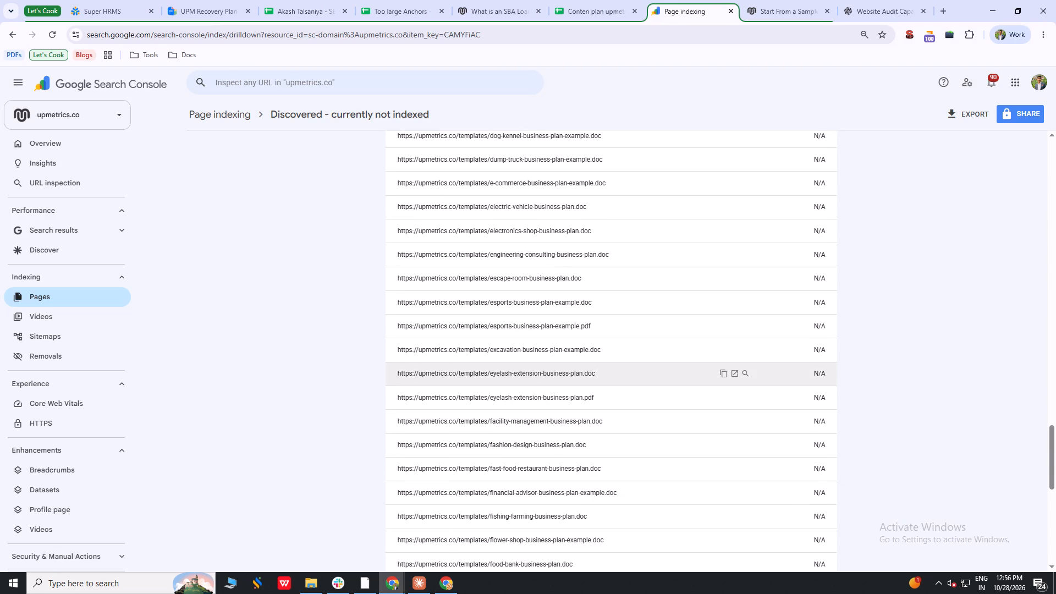
scroll(481, 382, down, 15)
scroll(483, 384, up, 8)
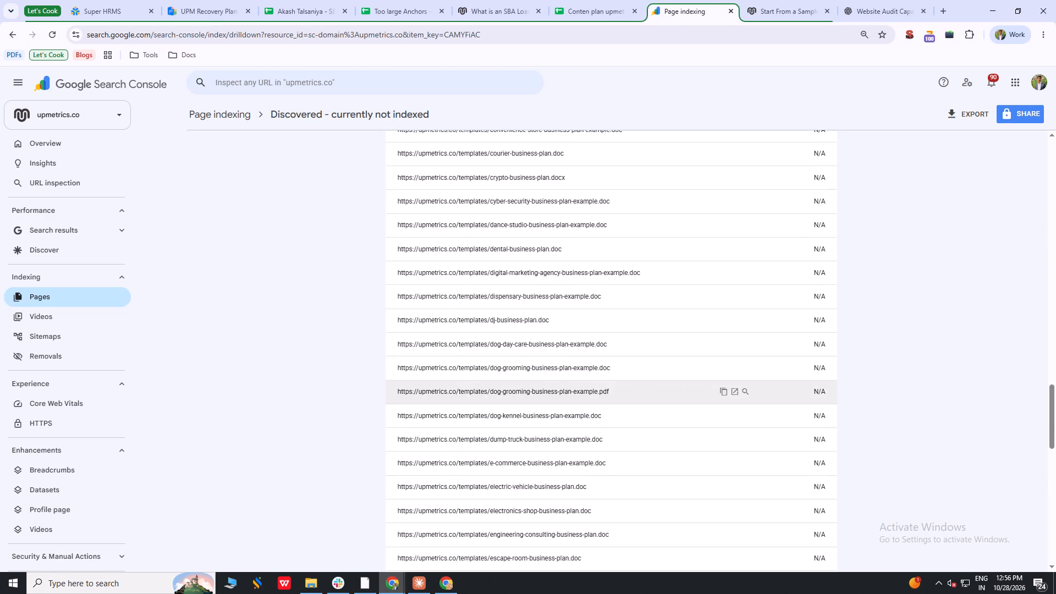
scroll(483, 385, up, 20)
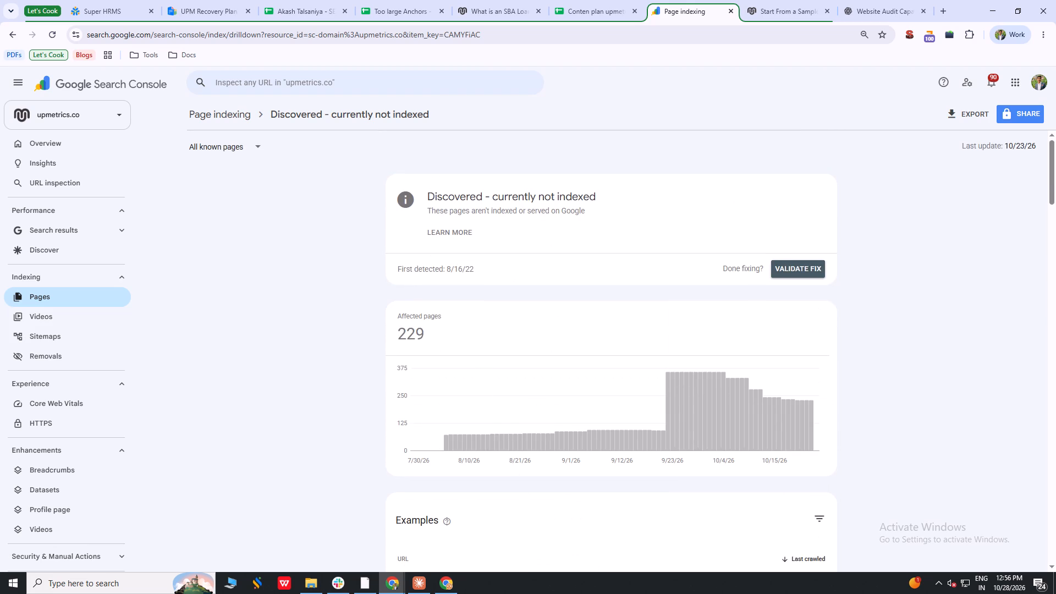
Return to the Page indexing overview, open the Redirect error report and review its example URLs.
click(227, 117)
scroll(521, 320, down, 6)
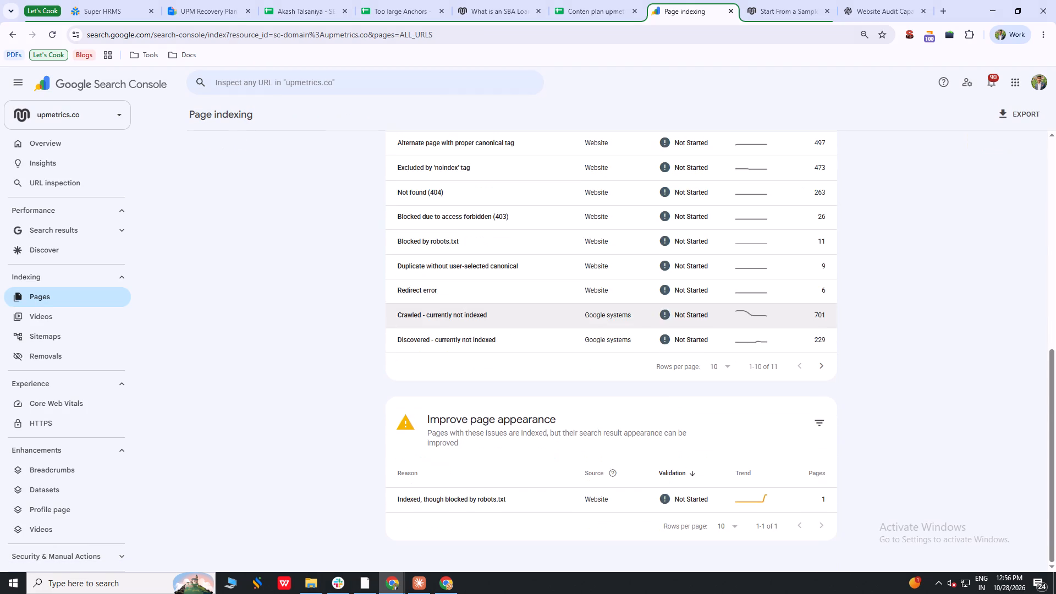
click(436, 286)
scroll(595, 283, down, 3)
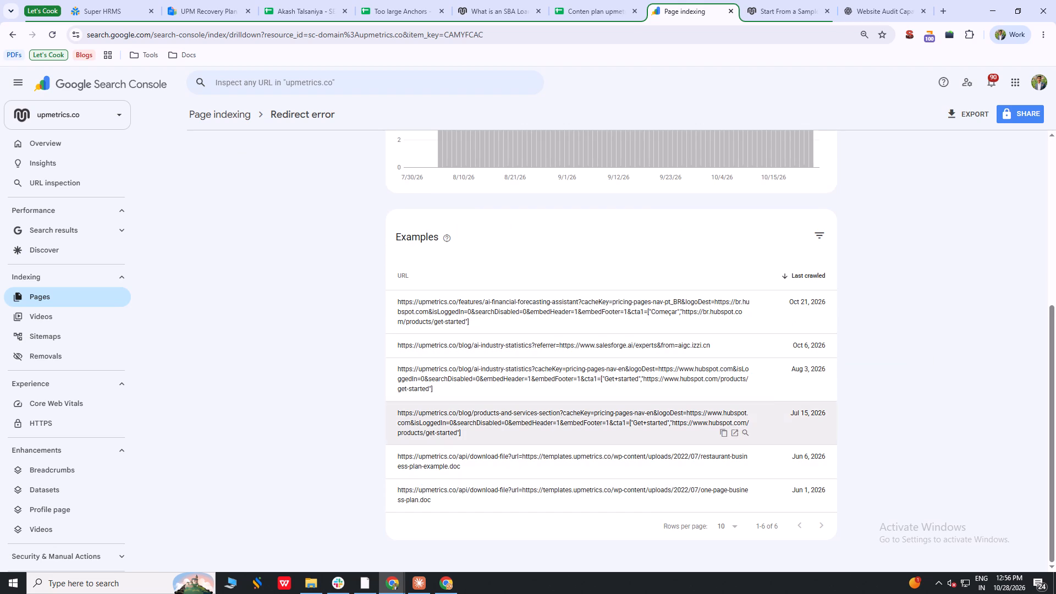
scroll(485, 275, up, 5)
Go back to the Page indexing overview, open the Crawled - currently not indexed report and review its example URLs.
click(235, 112)
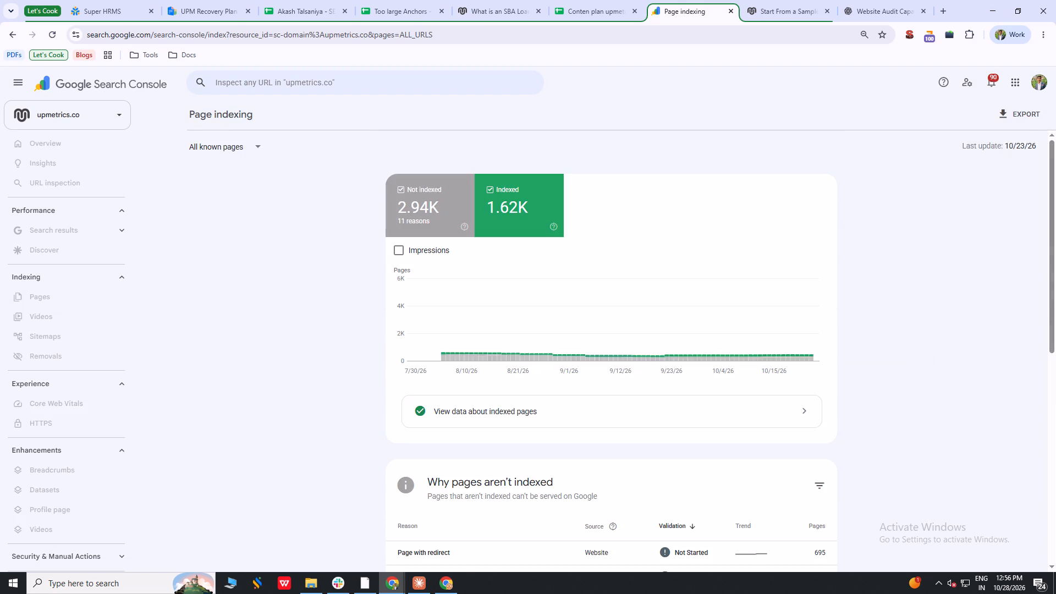
scroll(700, 344, down, 4)
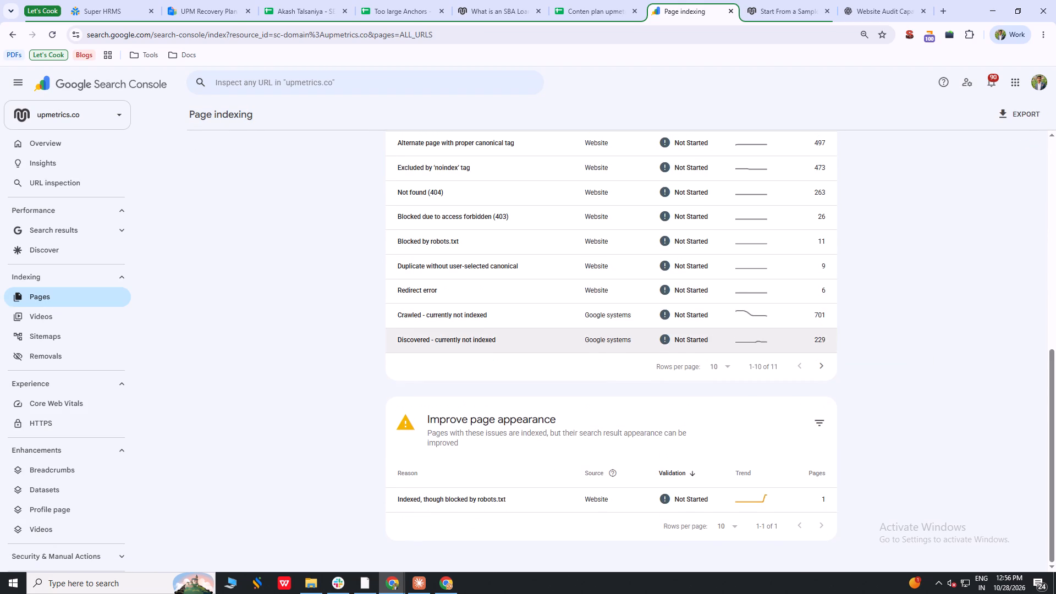
click(480, 321)
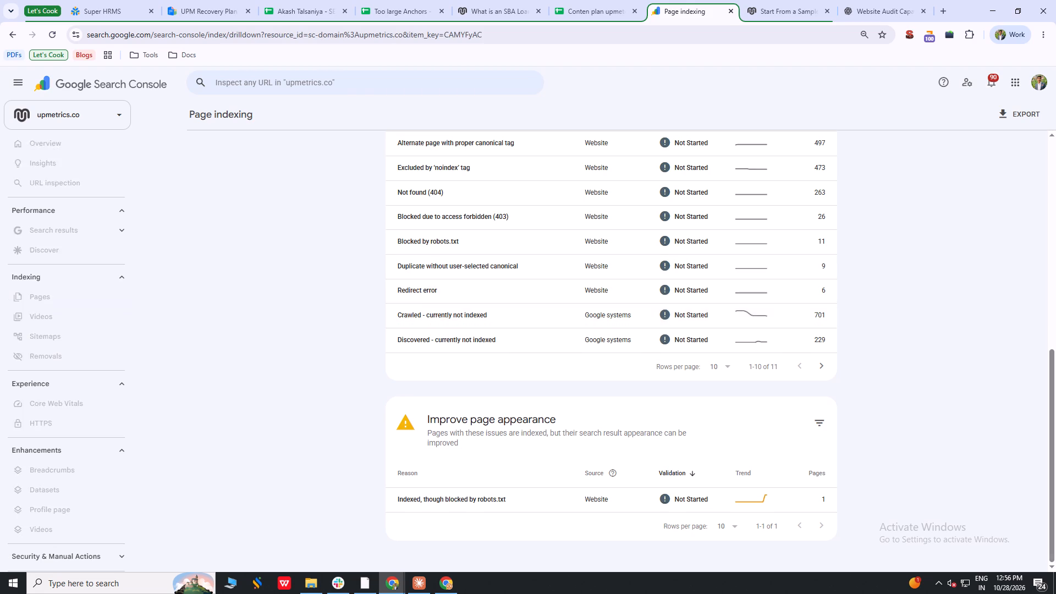
scroll(574, 282, down, 2)
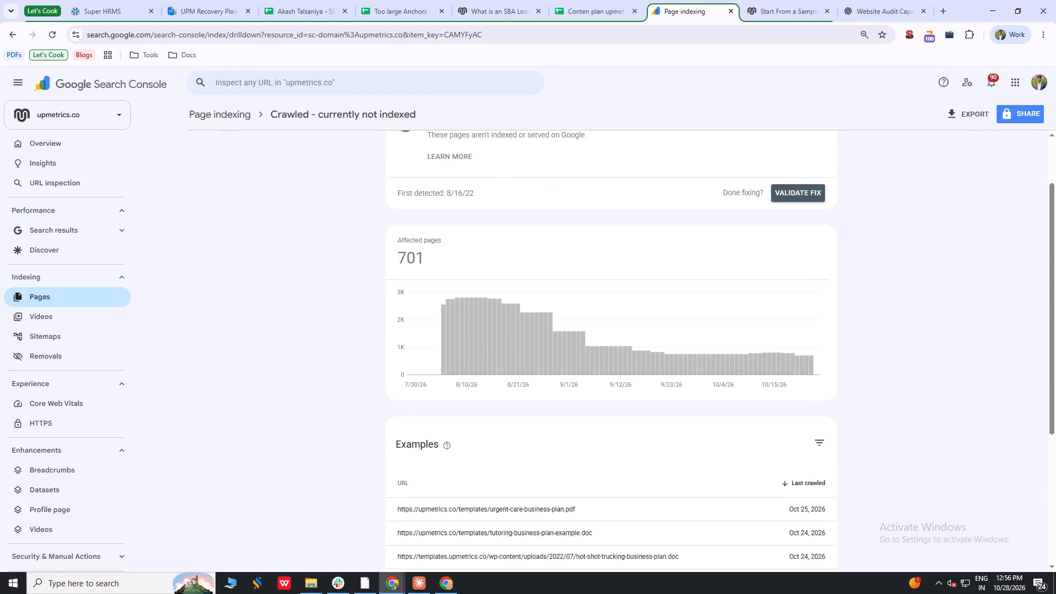
scroll(574, 282, down, 1)
Return to the Page indexing overview and open the Not found (404) report.
click(229, 108)
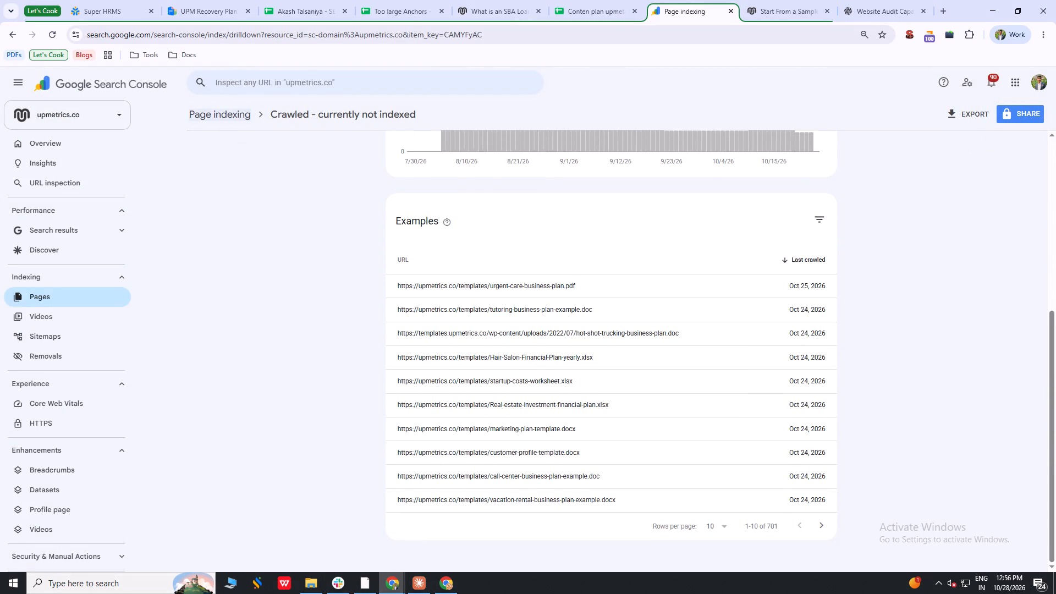
click(228, 114)
scroll(545, 366, up, 2)
scroll(545, 366, down, 2)
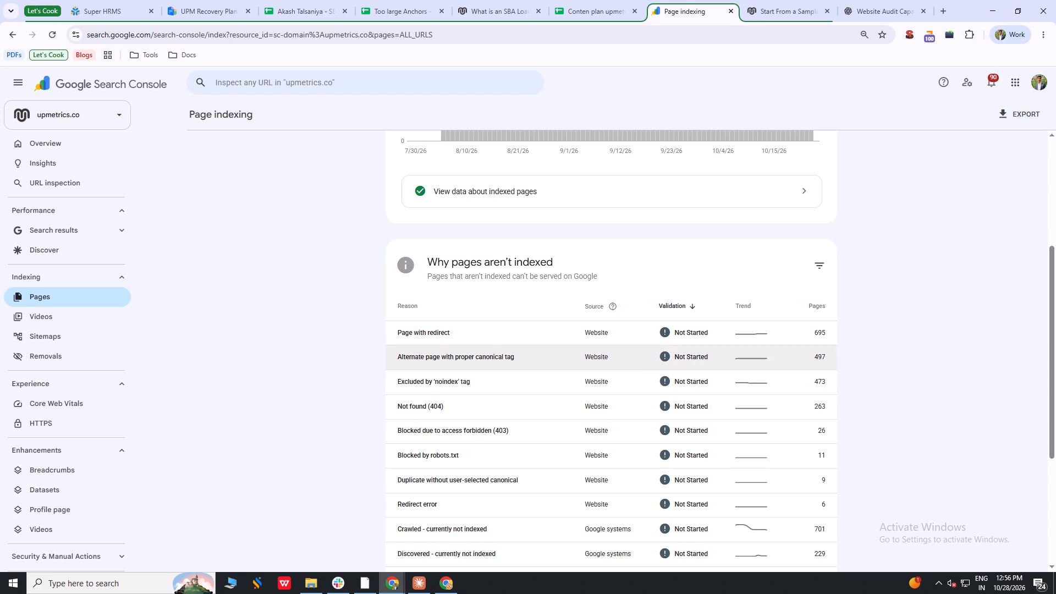
click(497, 406)
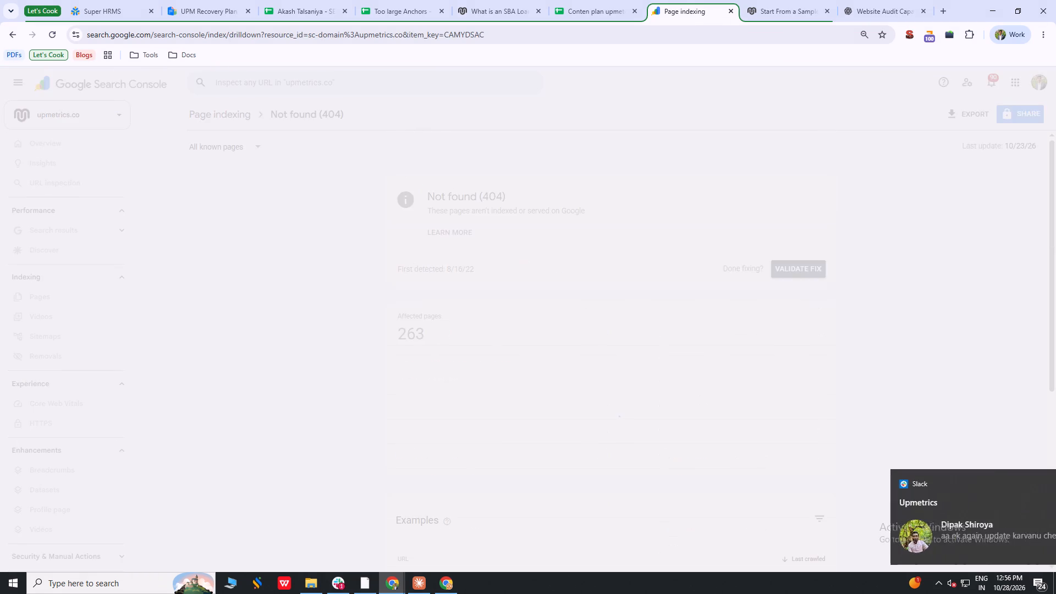
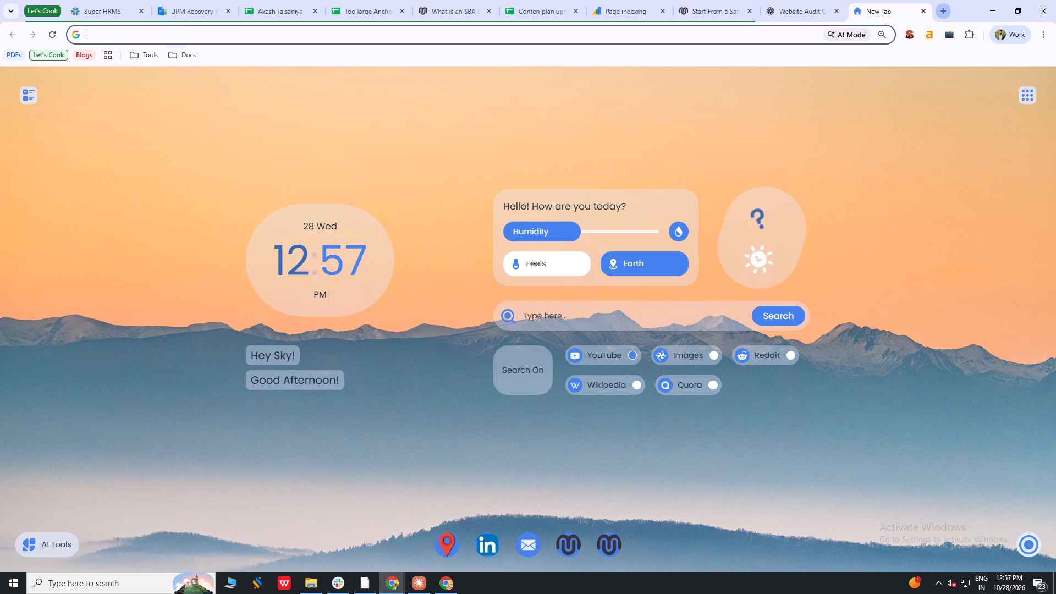
Open the Upmetrics AI Privacy Policy page at upmetrics.co/terms-and-policies/ai-privacy-policy in the new tab and glance over it.
text(pri)
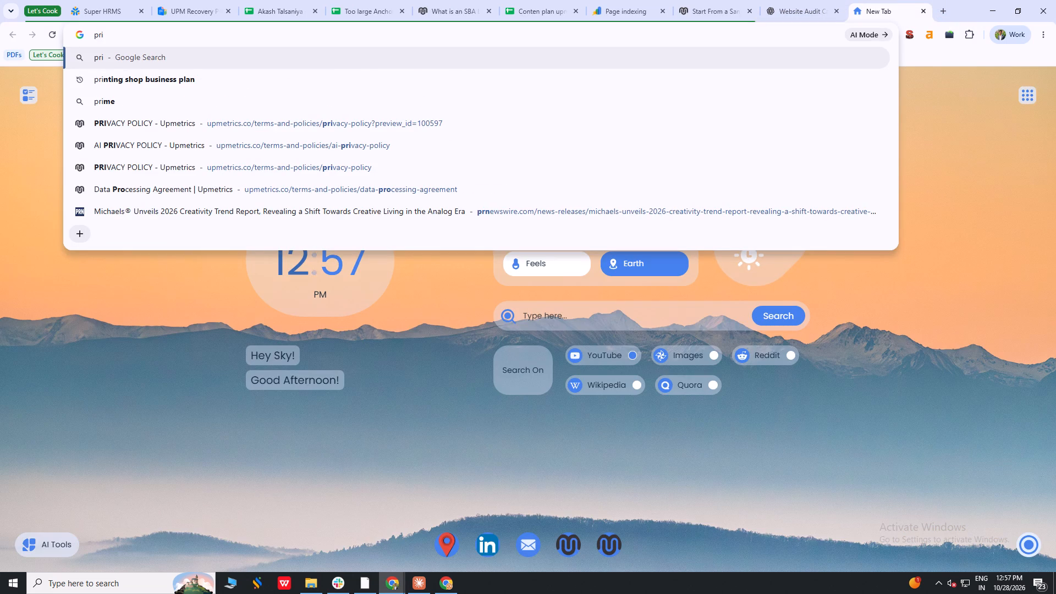
key(Down)
key(Down)
key(Down)
key(Down)
key(Return)
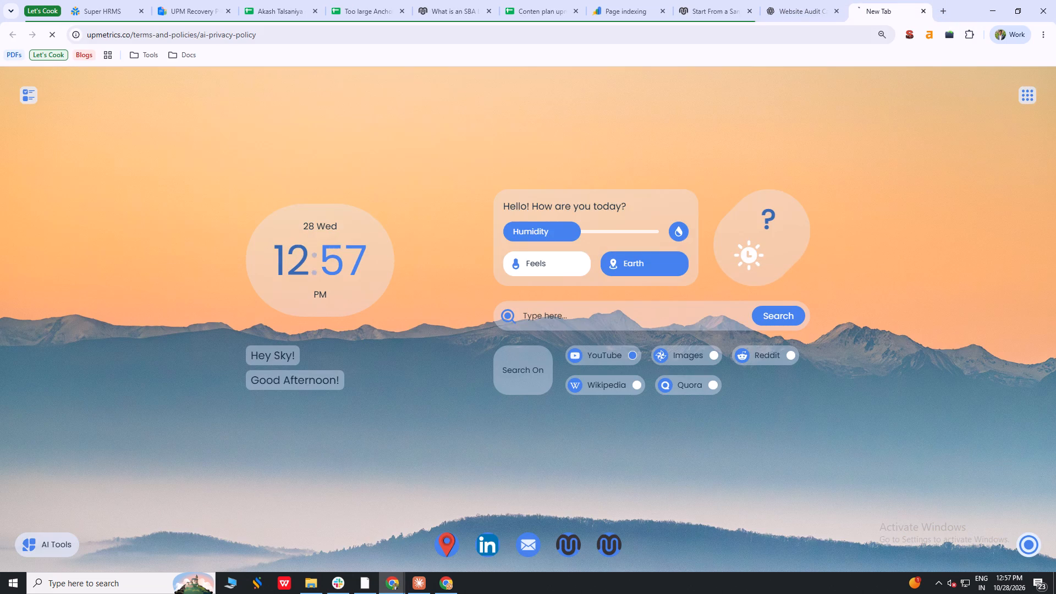
scroll(566, 241, down, 5)
scroll(566, 244, up, 5)
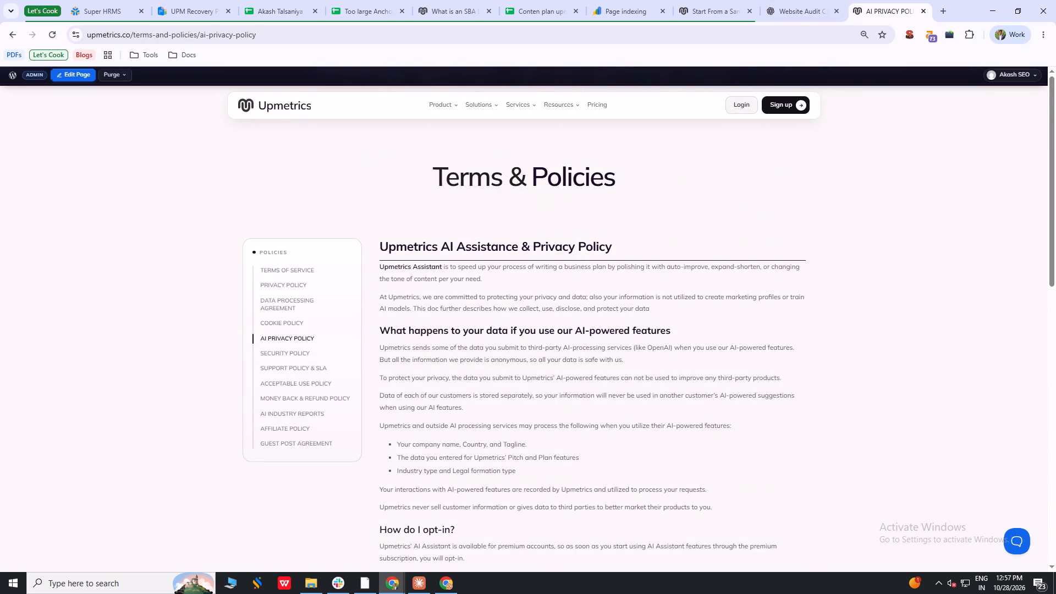
Switch to the Privacy Policy page among the policies and find section 4, AI-Powered Features.
click(285, 285)
scroll(570, 295, down, 3)
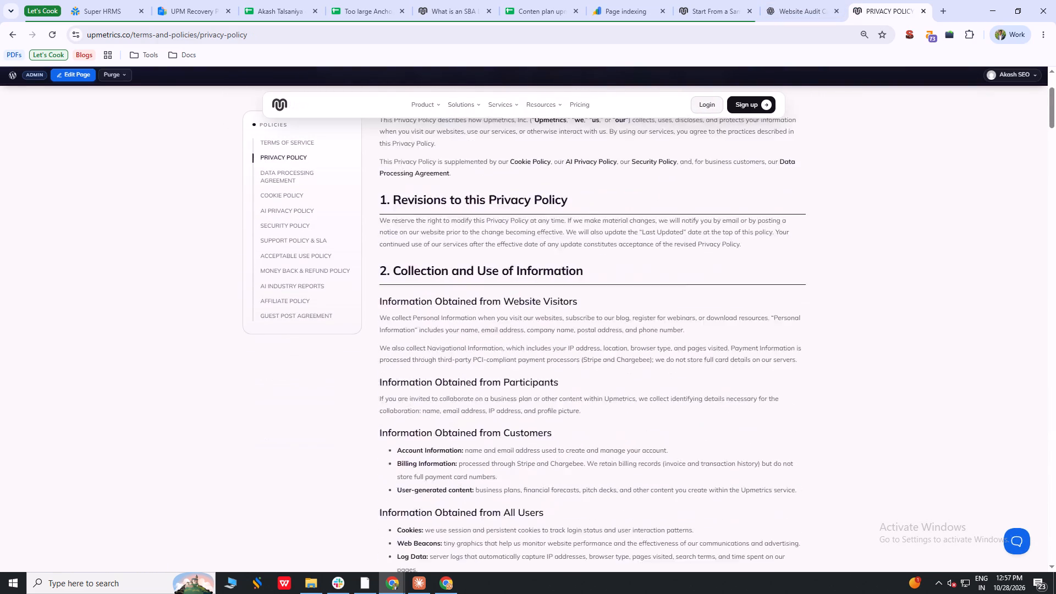
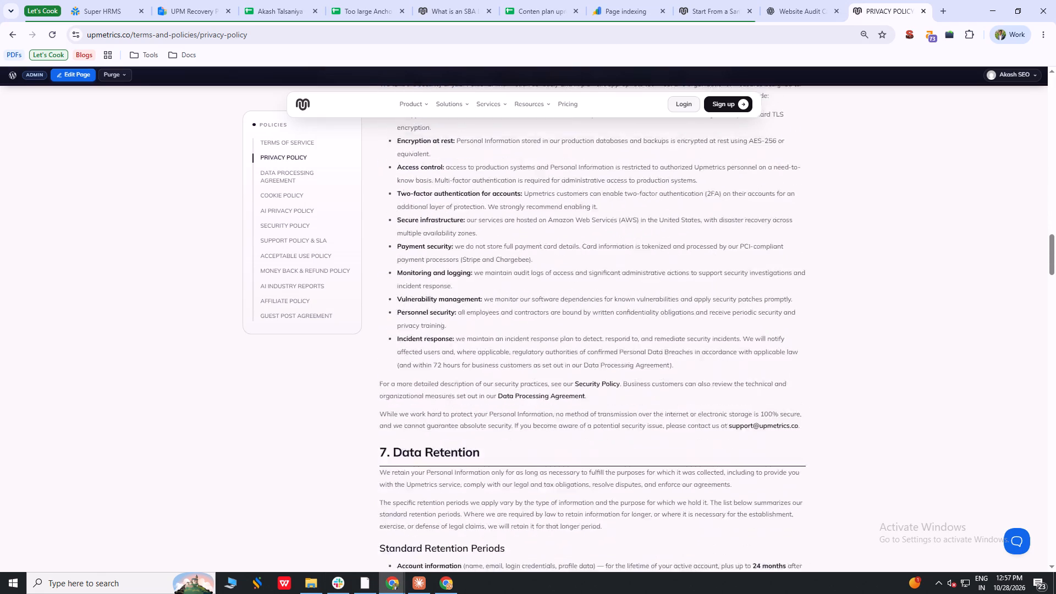
Skim the rest of the Privacy Policy, from the data security and retention sections through Contact Information and back to section 5, Your Choices.
scroll(530, 246, down, 10)
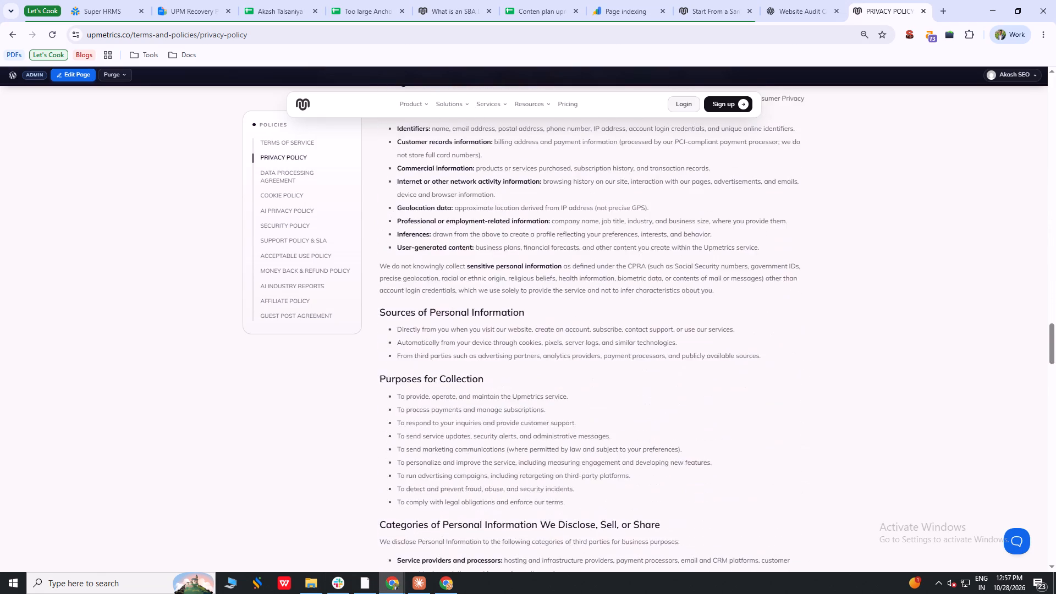
scroll(530, 246, down, 16)
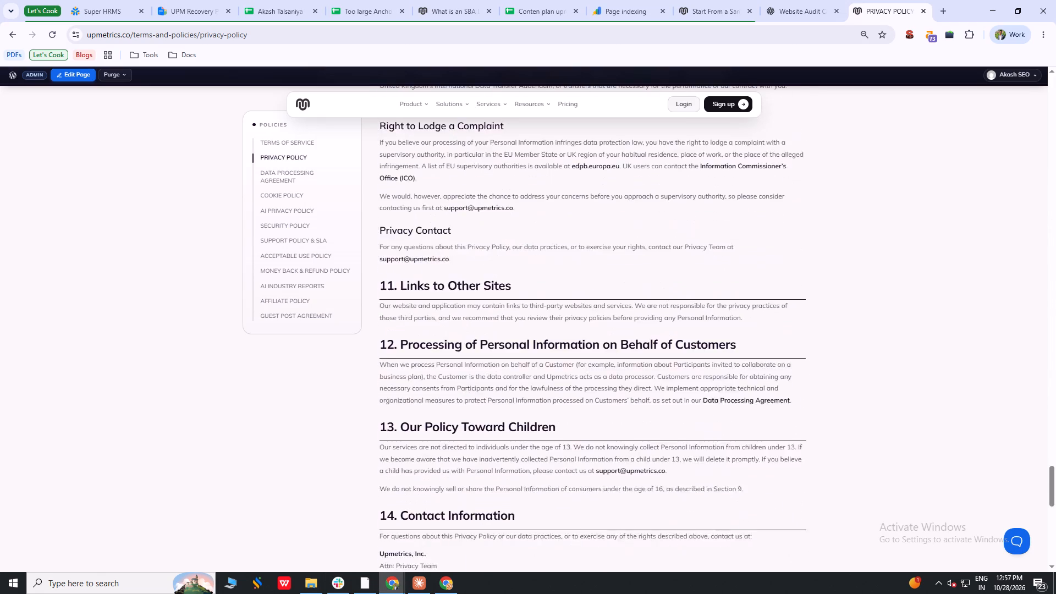
scroll(530, 253, down, 6)
scroll(530, 257, up, 20)
scroll(530, 257, up, 2)
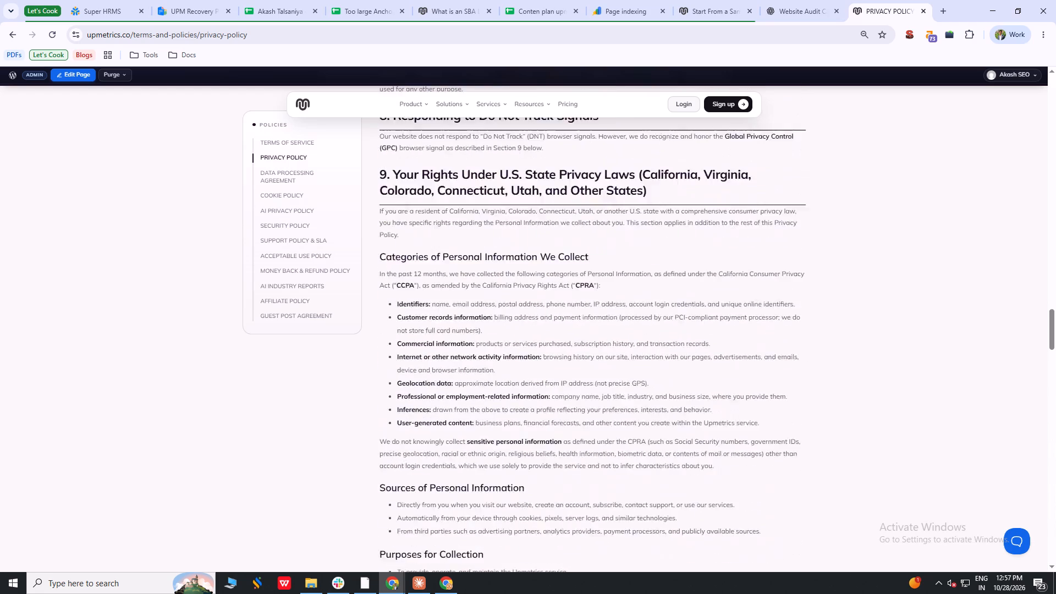
scroll(541, 257, up, 16)
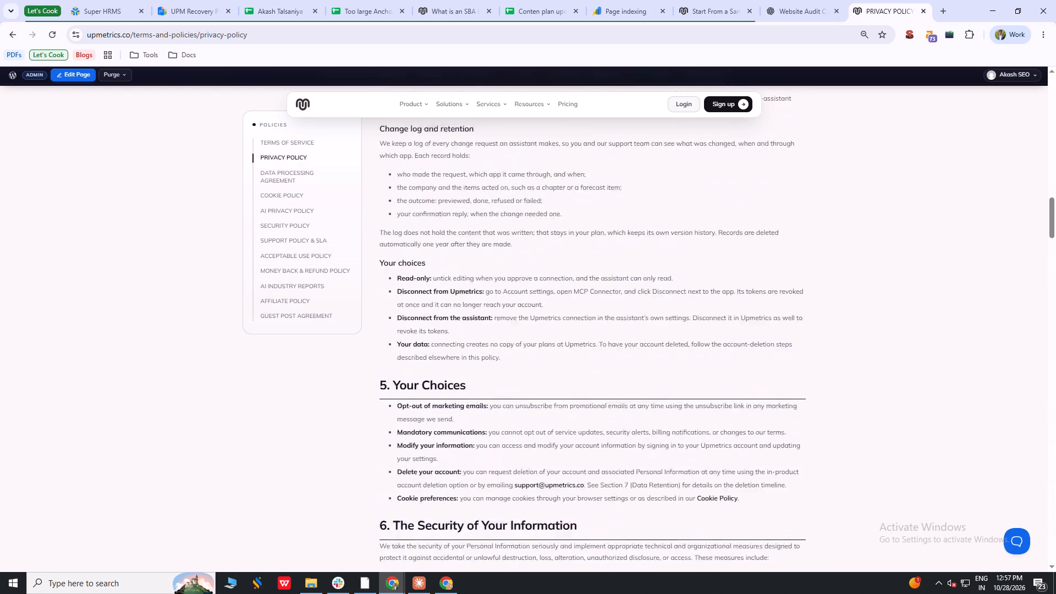
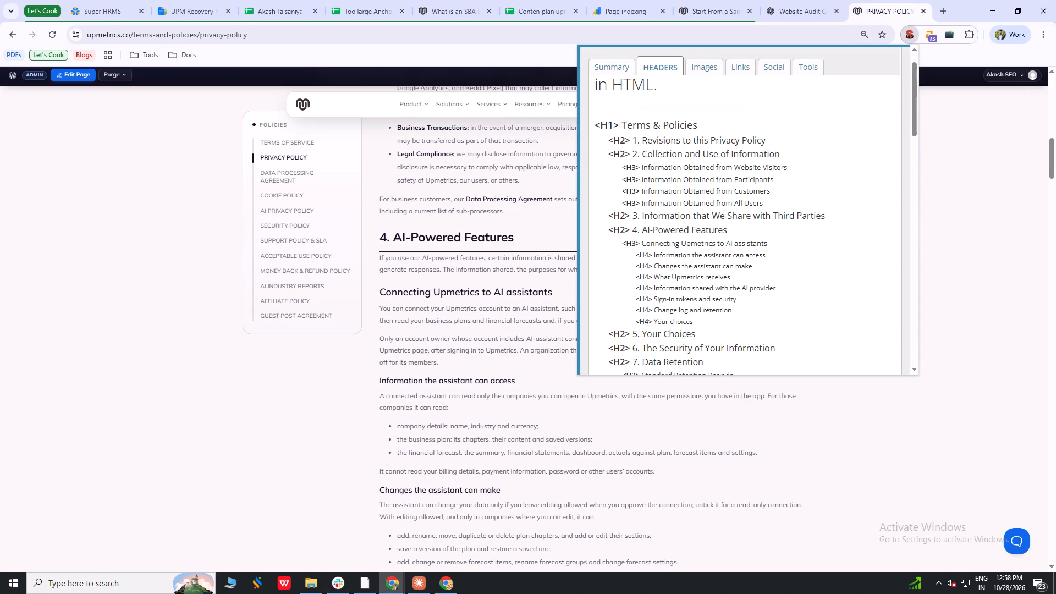
Select the heading outline entries from "4. AI-Powered Features" through its last subheading, "Your choices".
drag(608, 232, 690, 322)
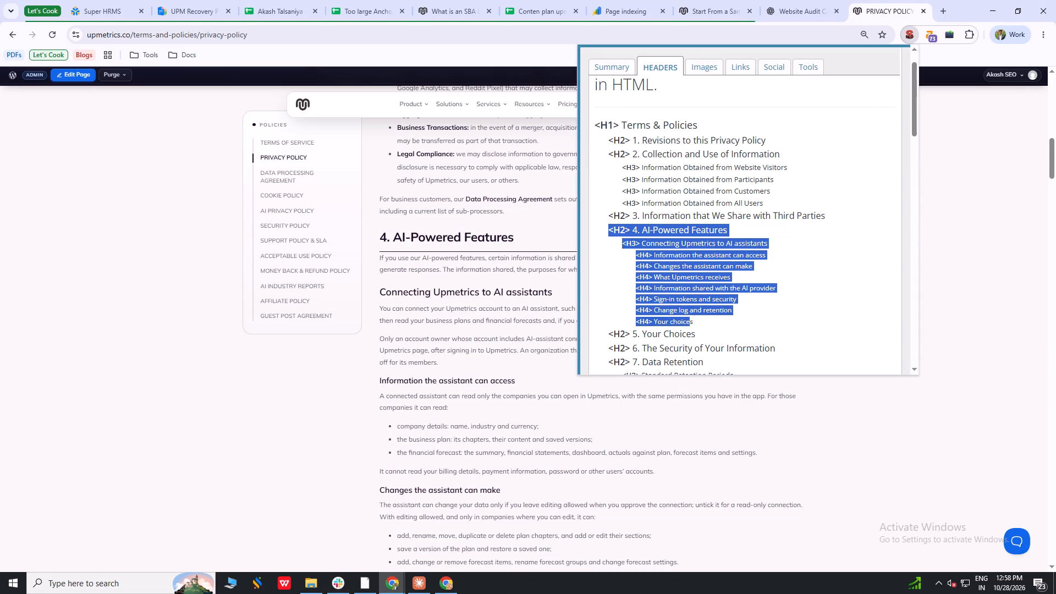
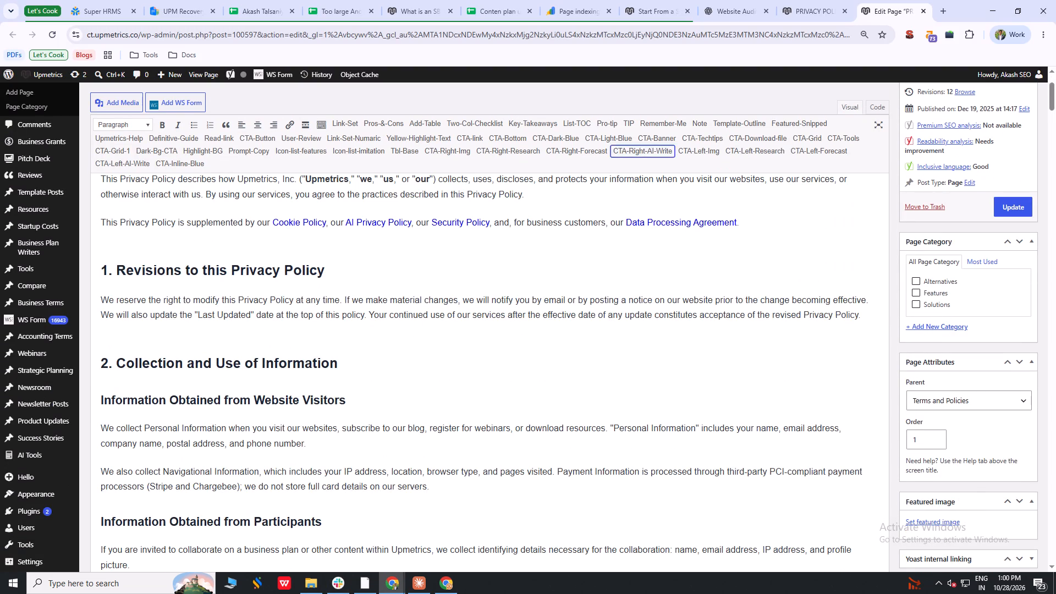
Search Google in a new tab for Alternative wordings for "Your choices" and read the full AI Overview of suggestions.
click(942, 12)
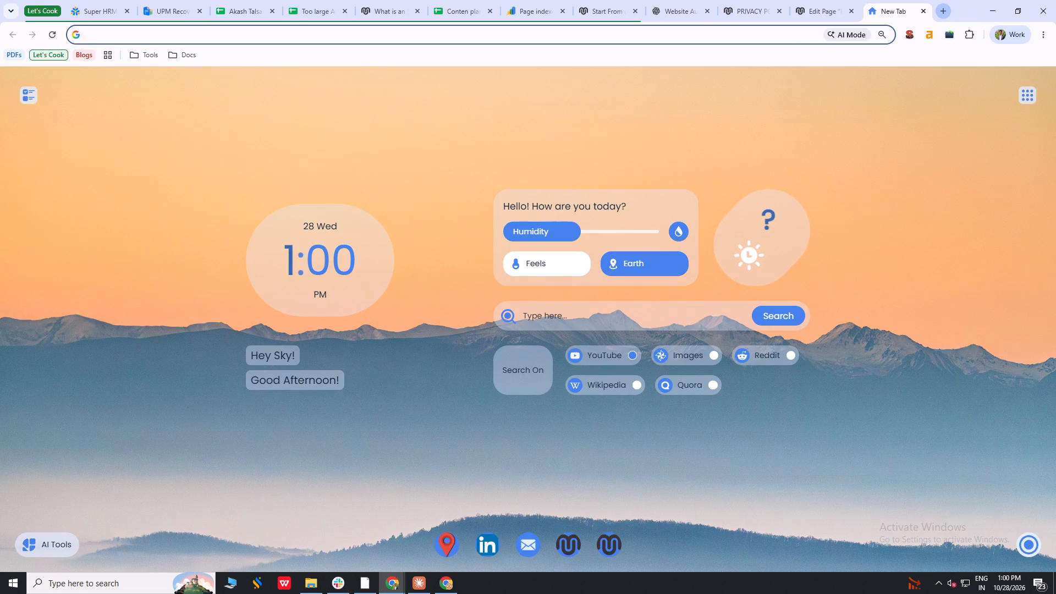
text(Alterba)
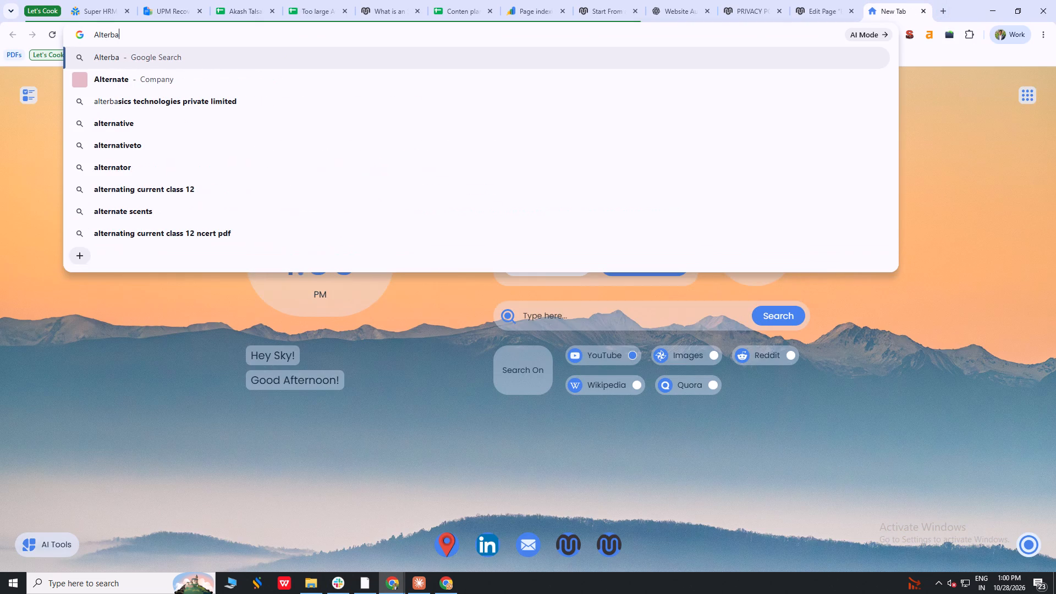
key(BackSpace)
key(BackSpace)
text(native wordings for "")
key(Left)
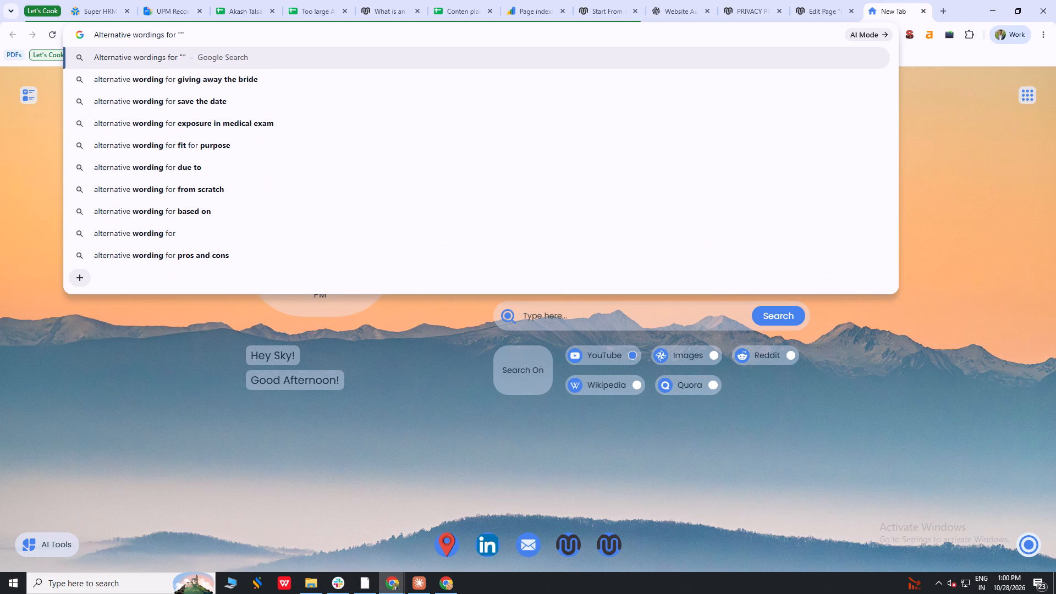
text(Your choc)
key(BackSpace)
text(ices)
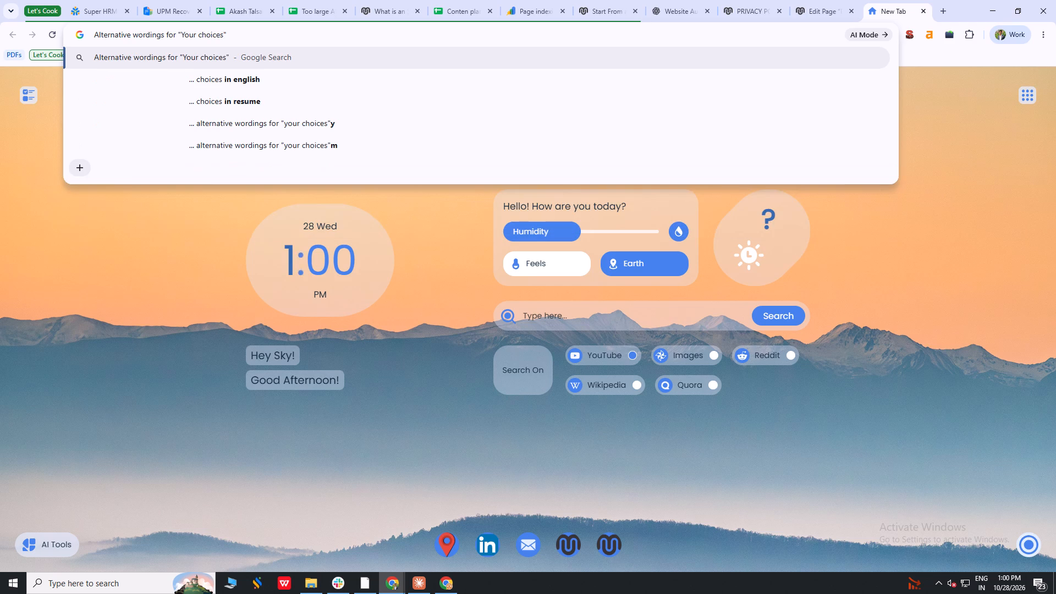
key(Return)
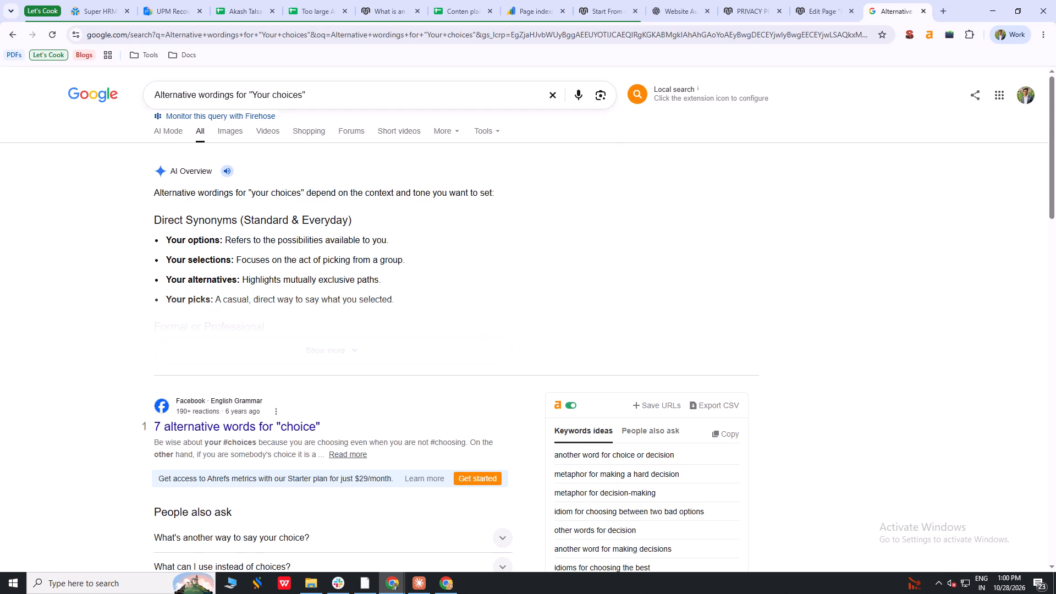
click(349, 351)
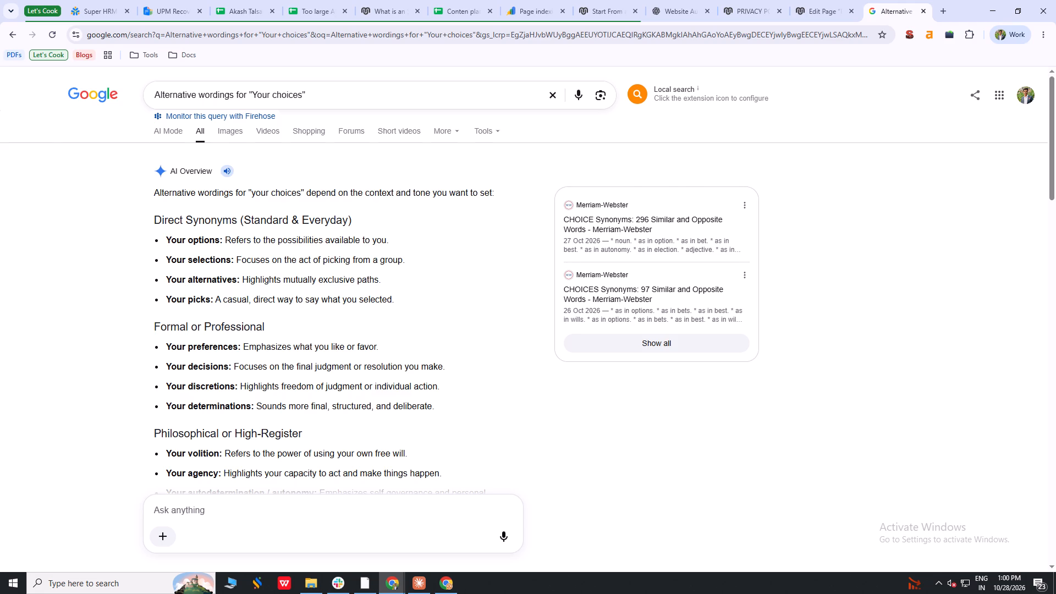
scroll(342, 319, down, 1)
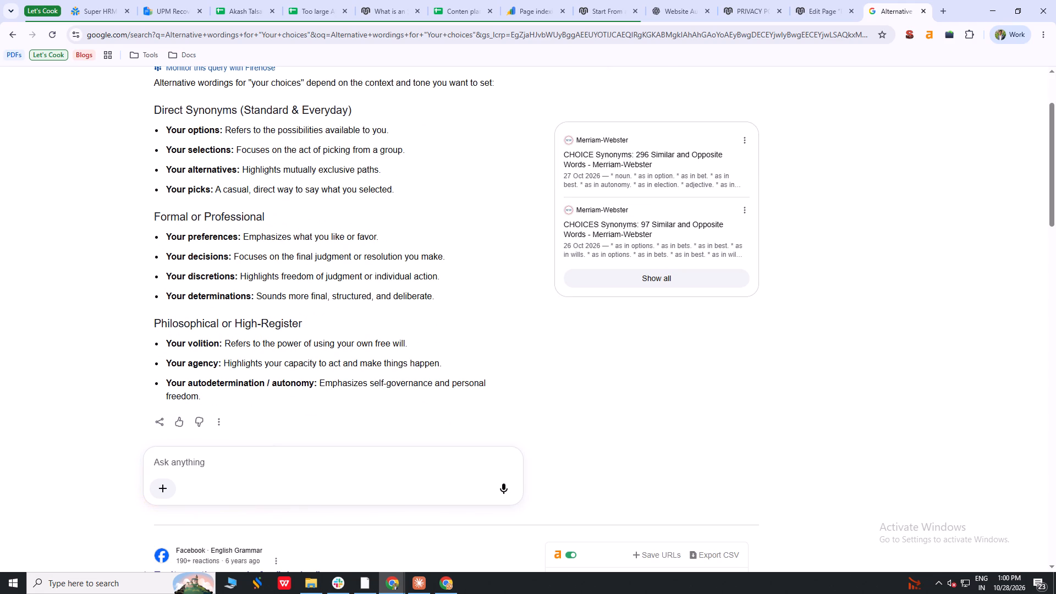
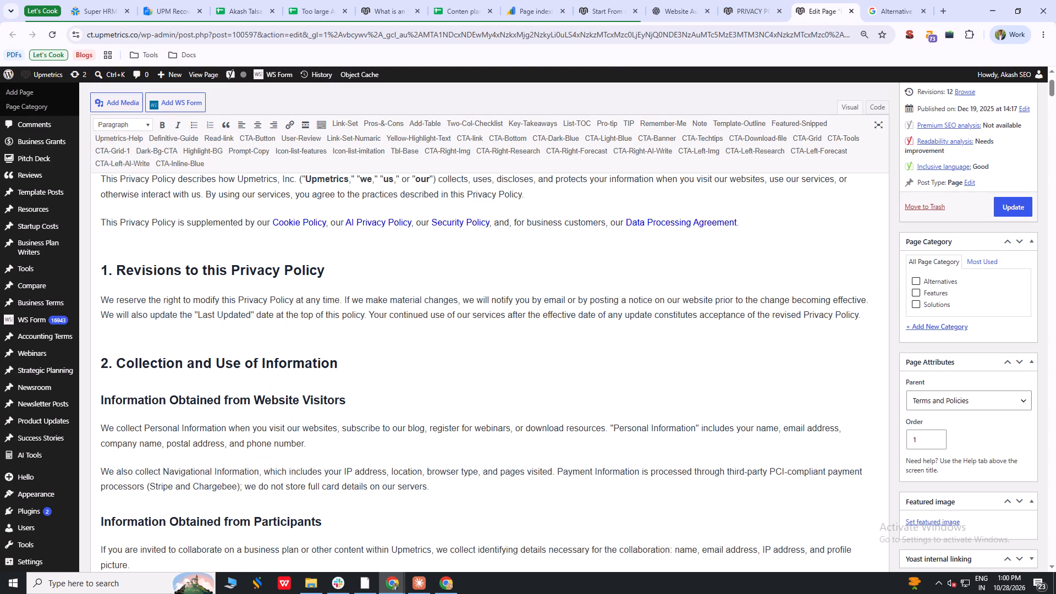
Delete everything in section 4 from the "Connecting Upmetrics to AI assistants" heading through the last "Your choices" bullet, including the leftover empty bullet.
scroll(163, 262, down, 7)
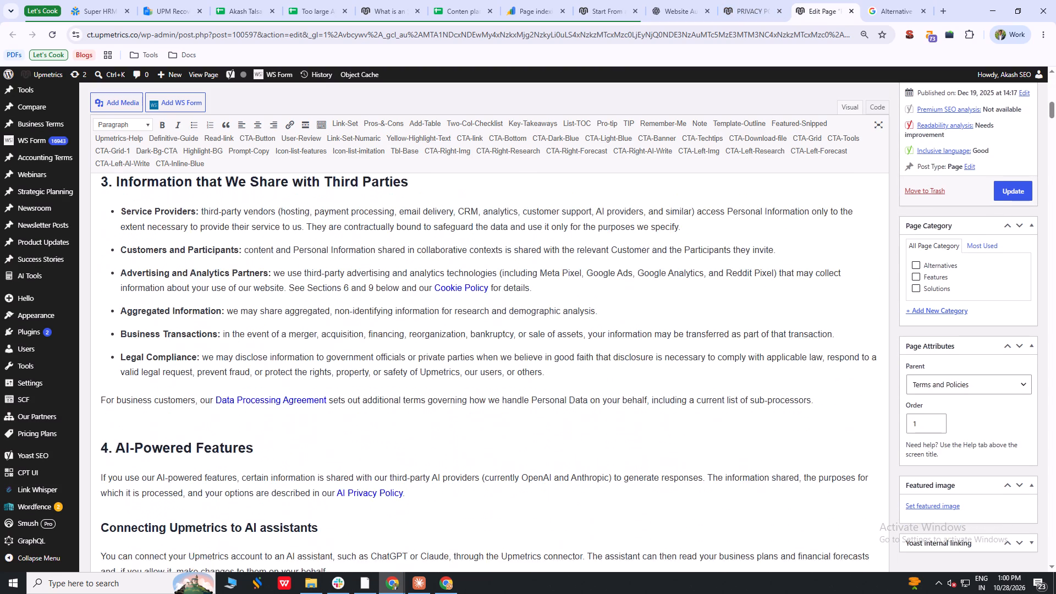
scroll(191, 228, down, 1)
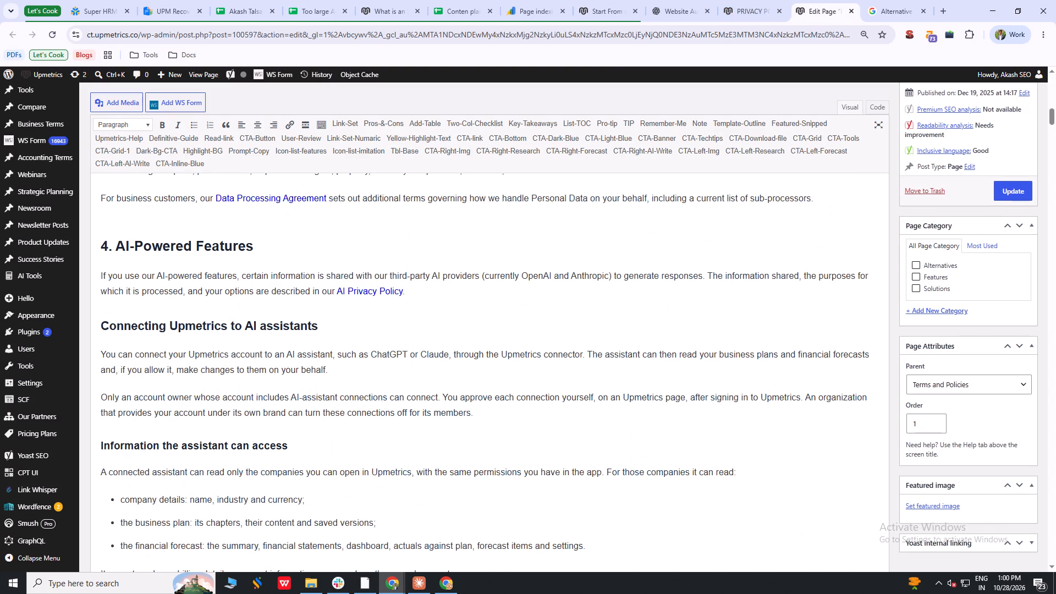
drag(102, 323, 222, 414)
scroll(208, 459, down, 4)
scroll(229, 418, down, 2)
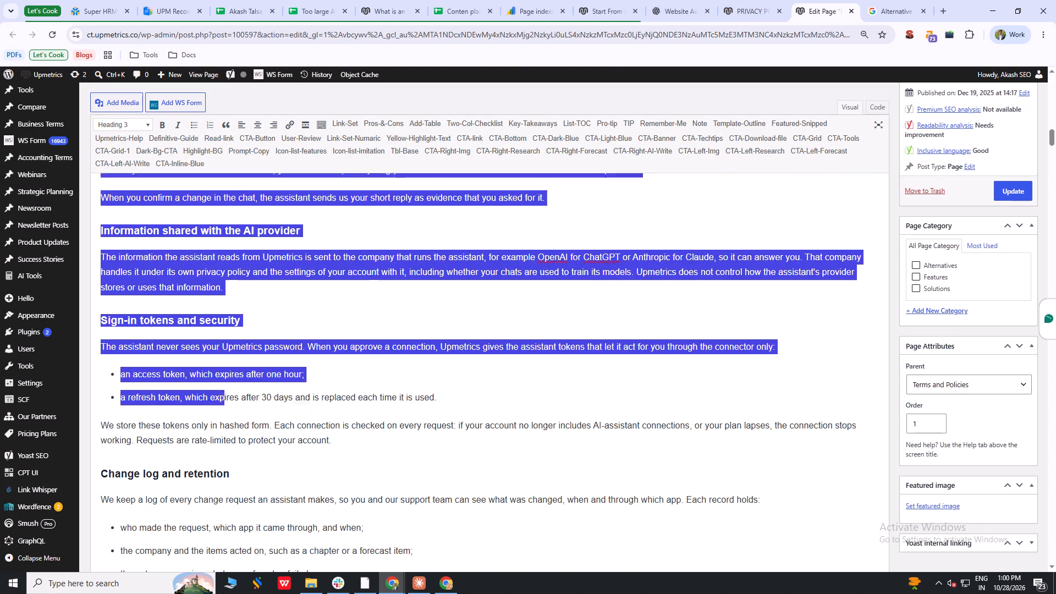
drag(222, 414, 219, 384)
scroll(205, 398, down, 4)
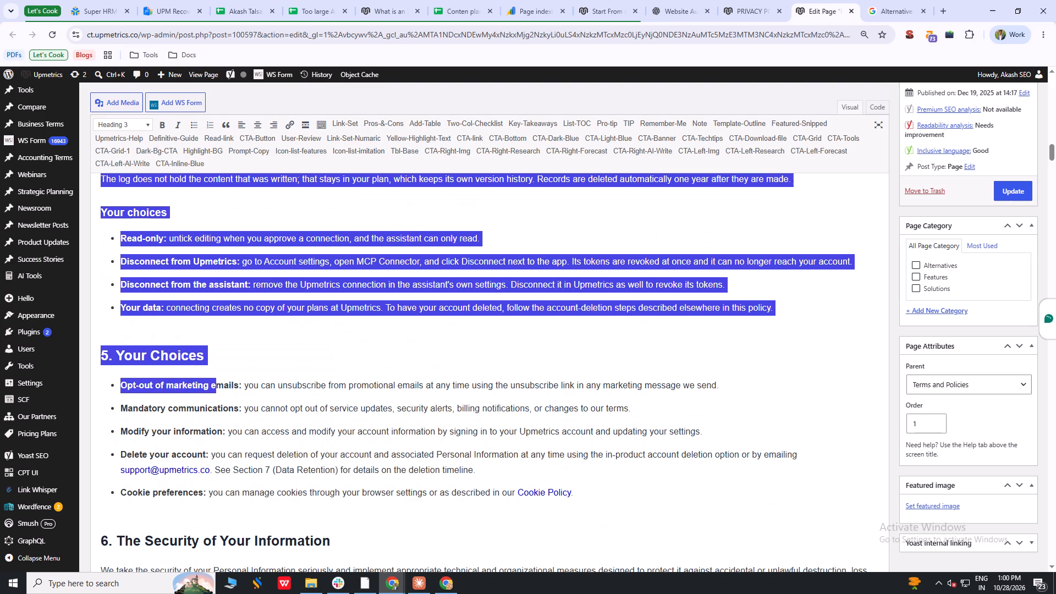
drag(219, 384, 782, 310)
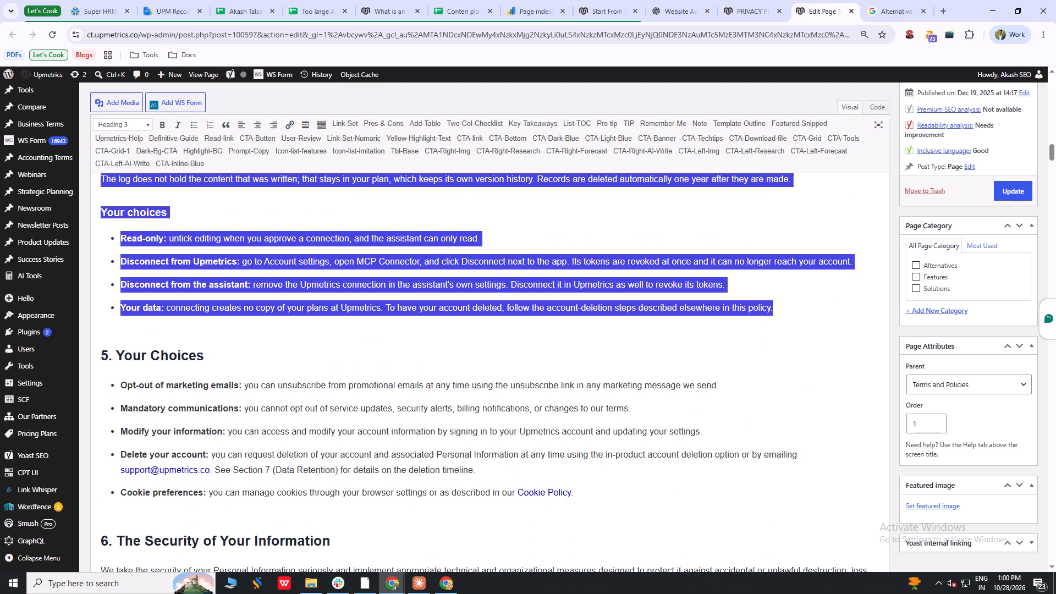
drag(782, 310, 785, 310)
key(BackSpace)
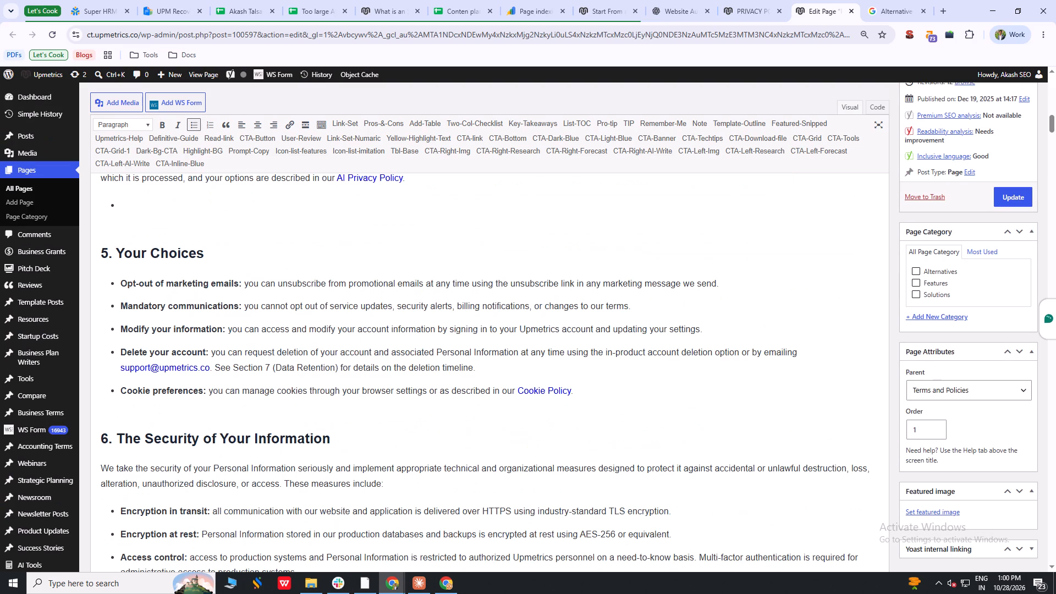
key(BackSpace)
scroll(388, 332, up, 2)
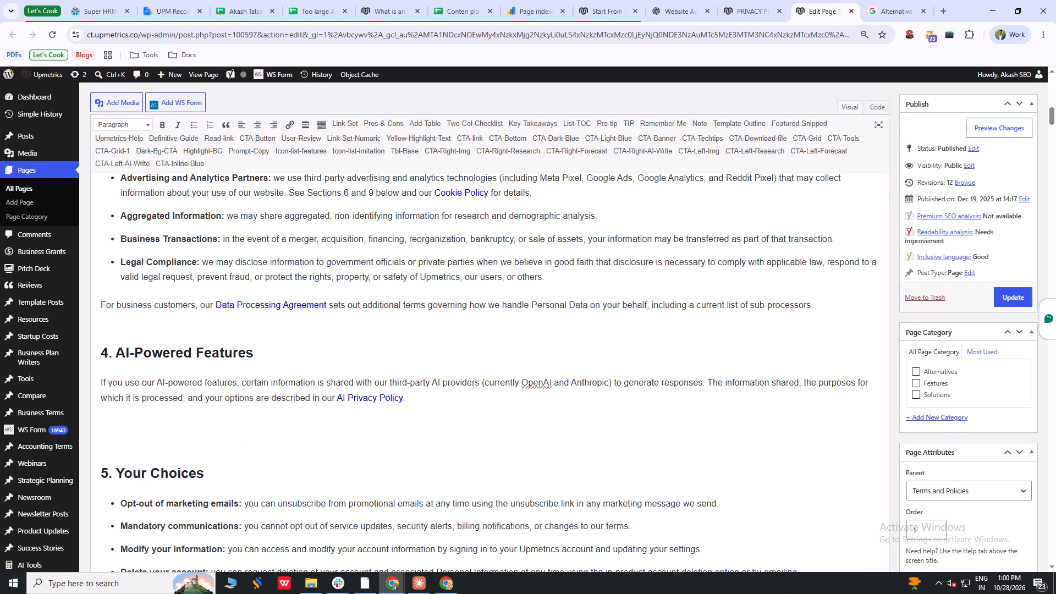
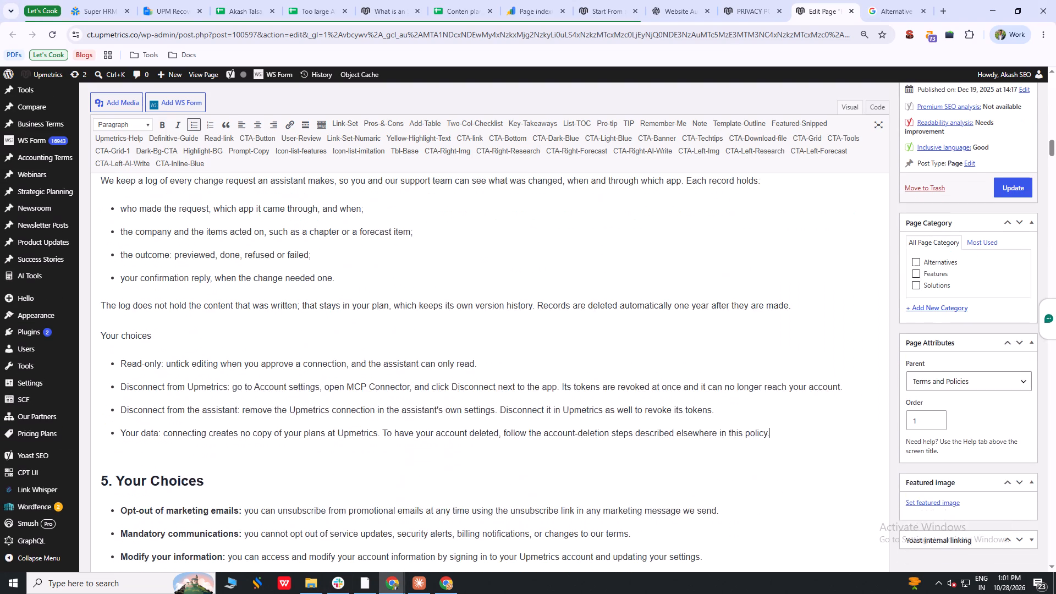
Separate the "Your choices" subheading in section 4 from the surrounding text with a blank line above and below it.
click(164, 482)
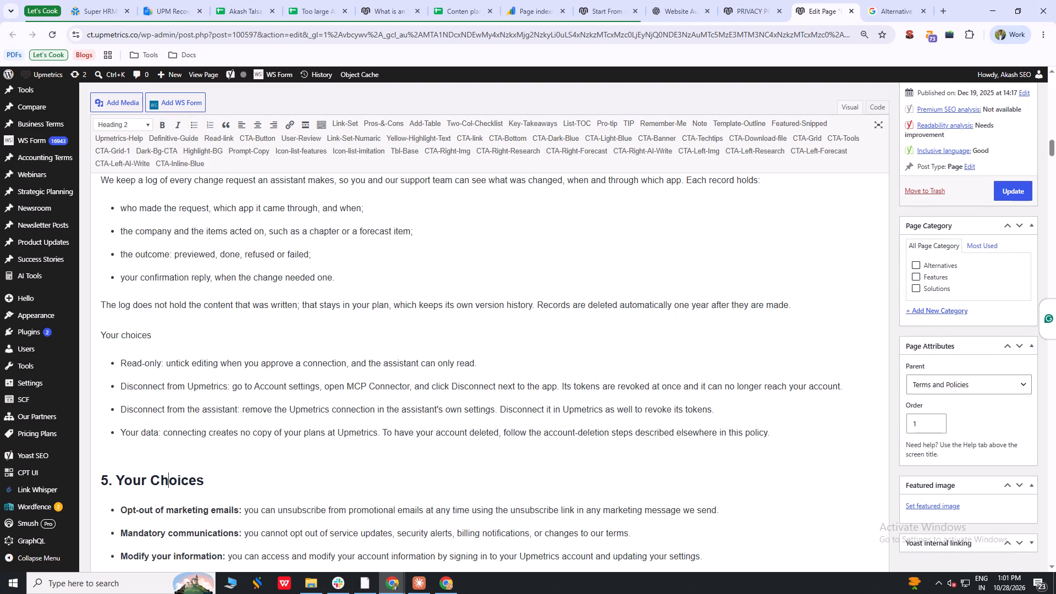
key(Up)
click(115, 323)
key(Return)
click(173, 337)
key(Return)
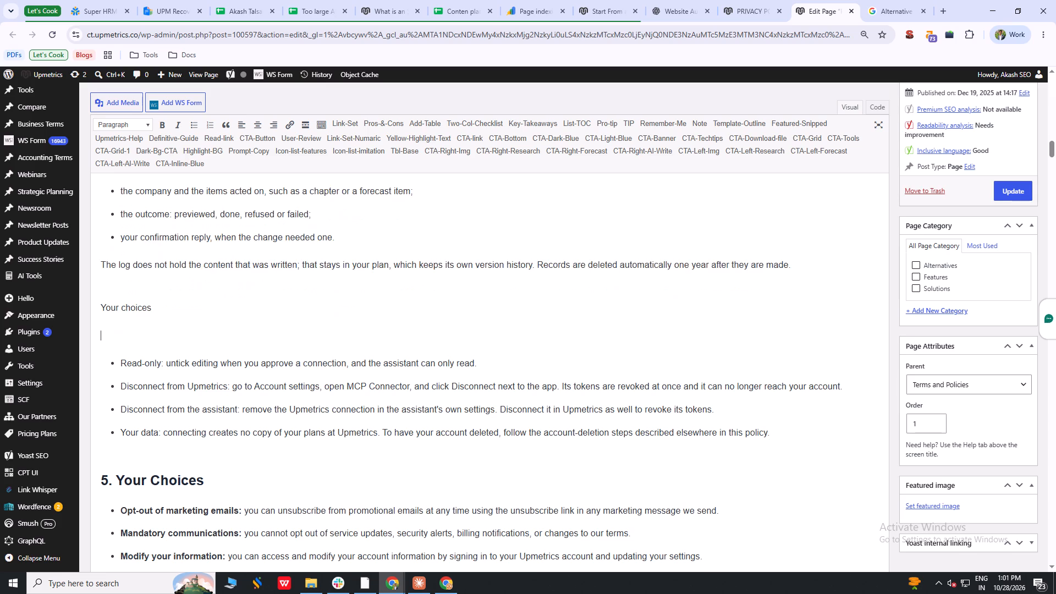
Insert line breaks above and below the "Change log and retention" subheading so it stands as its own paragraph.
scroll(179, 325, up, 2)
click(131, 313)
key(Return)
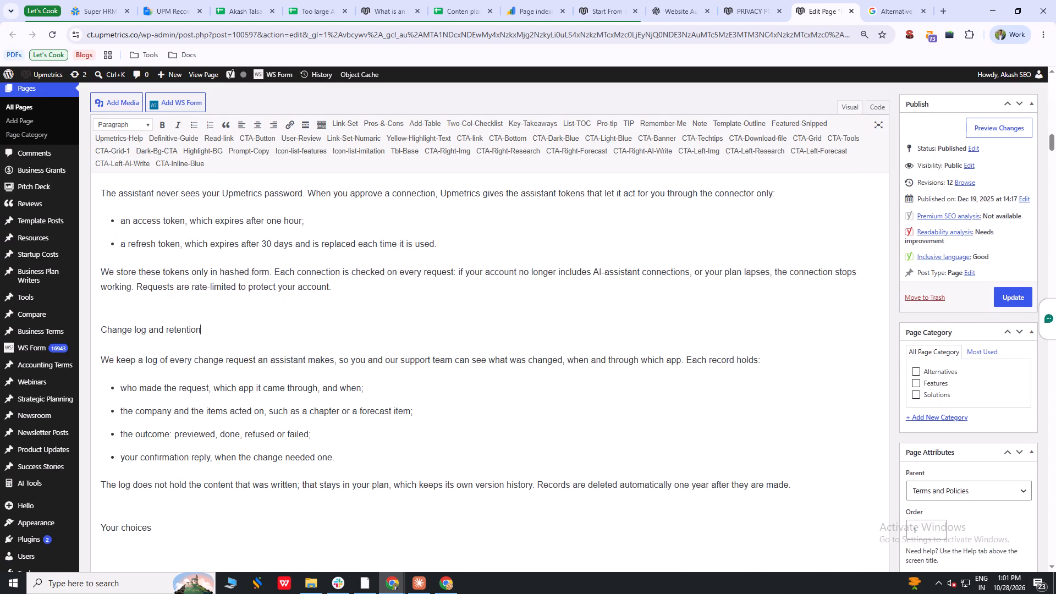
click(222, 331)
key(Return)
Insert line breaks above and below the "Sign-in tokens and security" subheading to set it apart.
scroll(222, 330, up, 2)
click(119, 343)
key(Return)
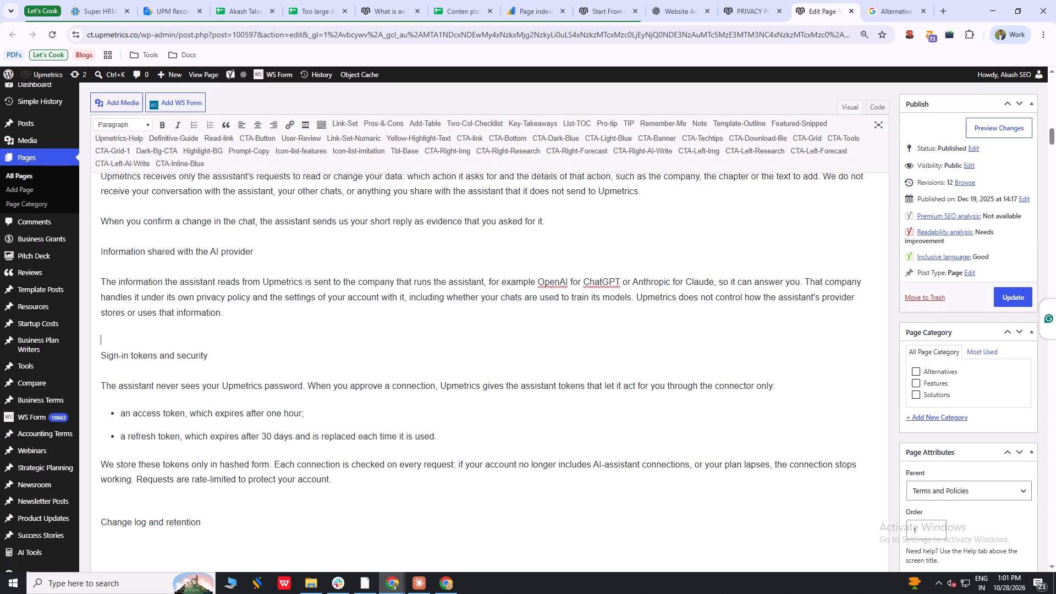
click(221, 358)
key(Return)
Insert line breaks above and below the "Information shared with the AI provider" subheading to set it apart.
scroll(218, 349, up, 1)
click(123, 322)
key(Return)
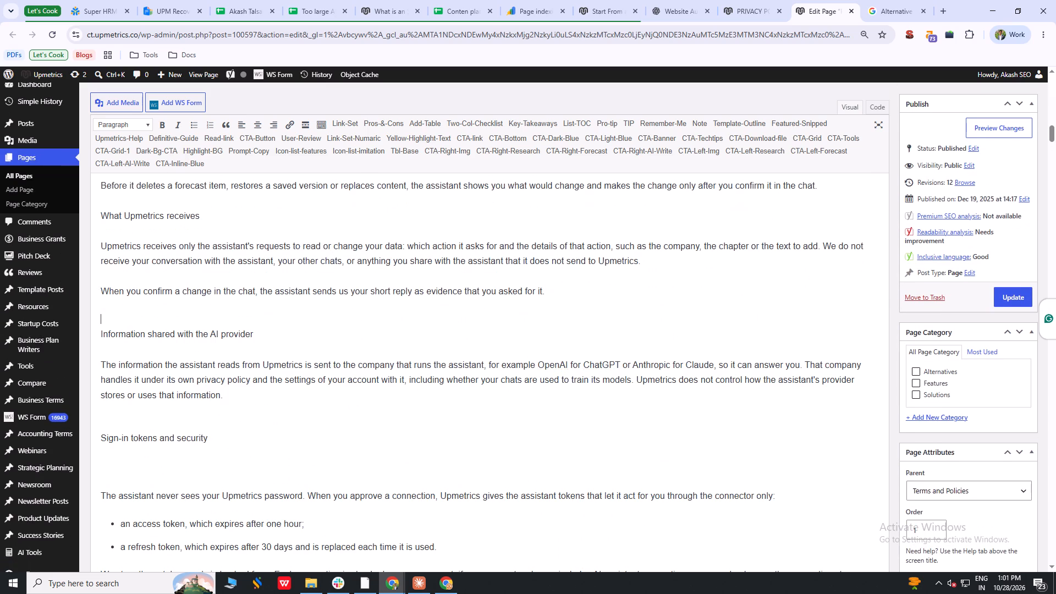
click(274, 334)
key(Return)
Insert line breaks above and below the "What Upmetrics receives" subheading to set it apart.
scroll(266, 333, up, 1)
click(120, 287)
key(Return)
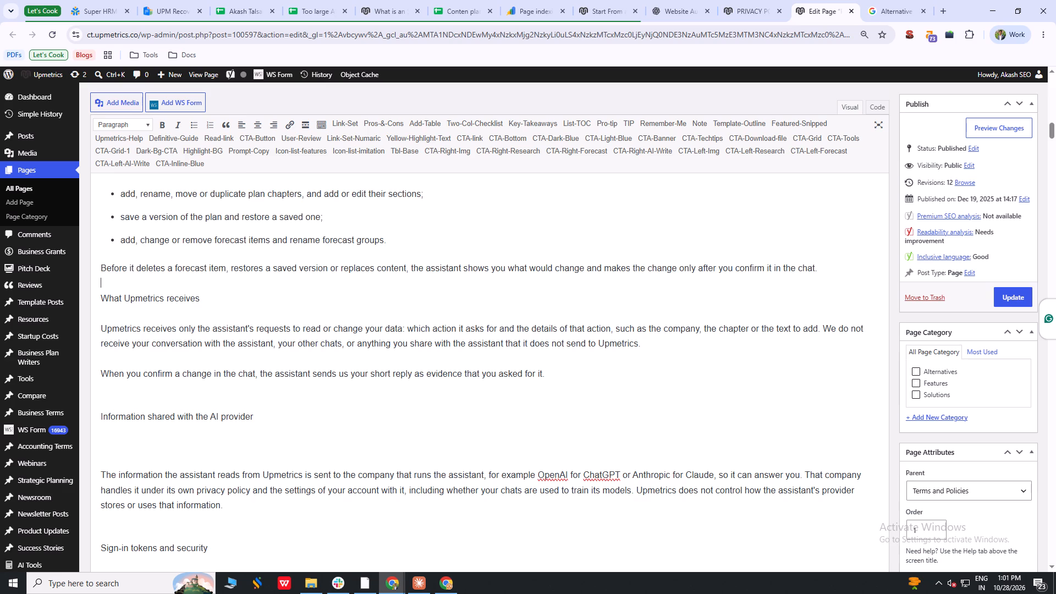
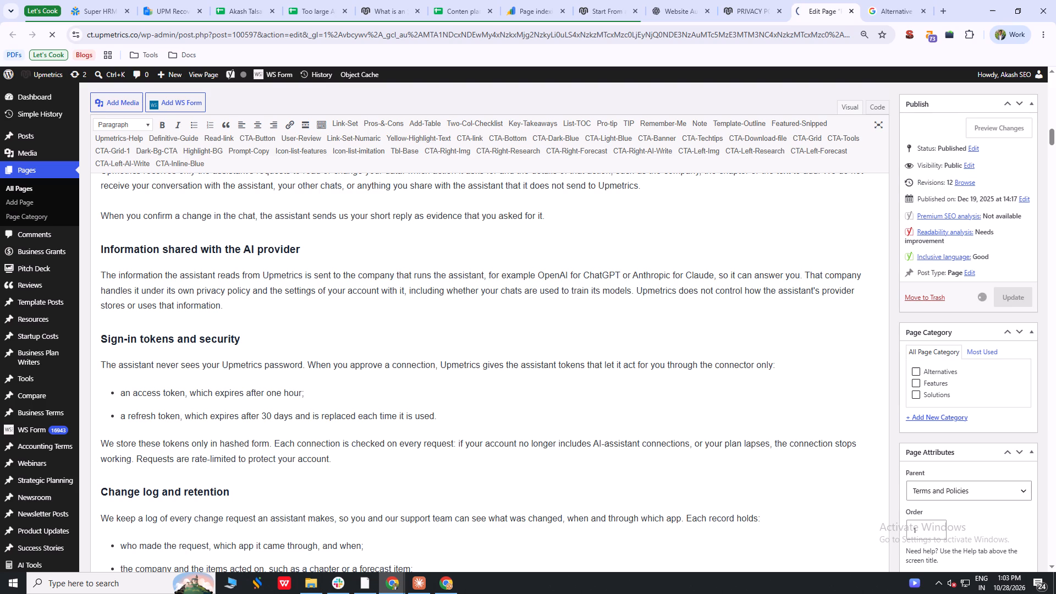
Open the live Privacy Policy page from the editor, place its tab beside the earlier Privacy Policy tab, and reload it.
scroll(431, 254, down, 2)
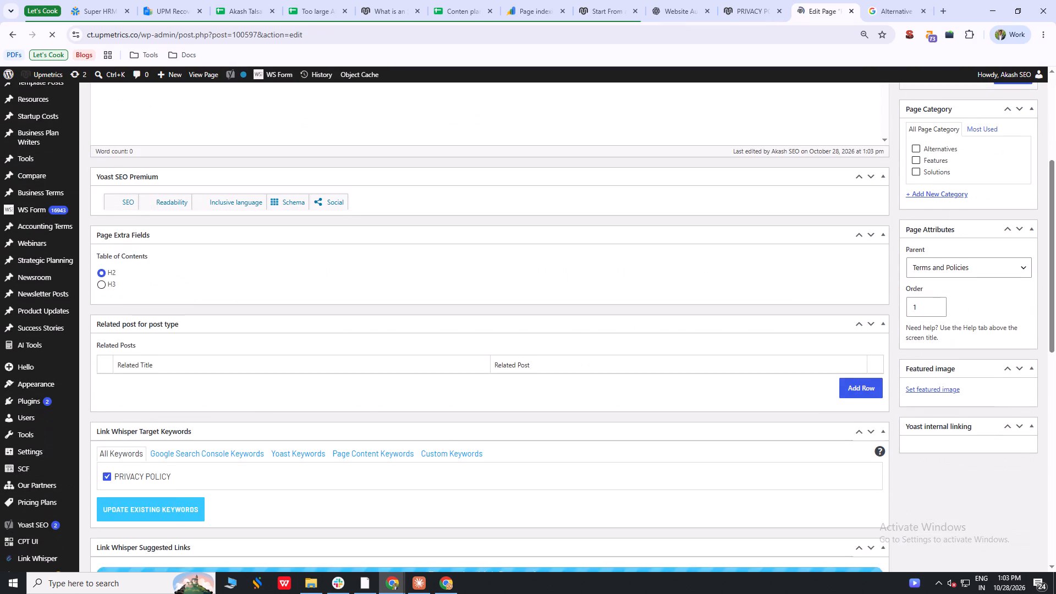
scroll(422, 255, up, 1)
scroll(319, 287, up, 2)
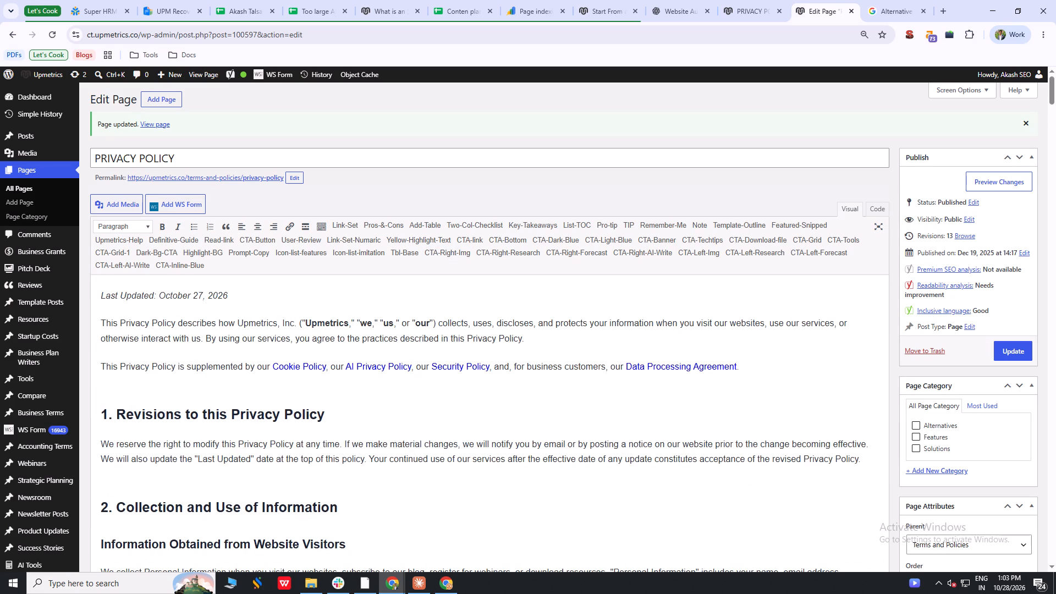
ctrl+click(156, 125)
drag(829, 0, 780, 0)
key(F5)
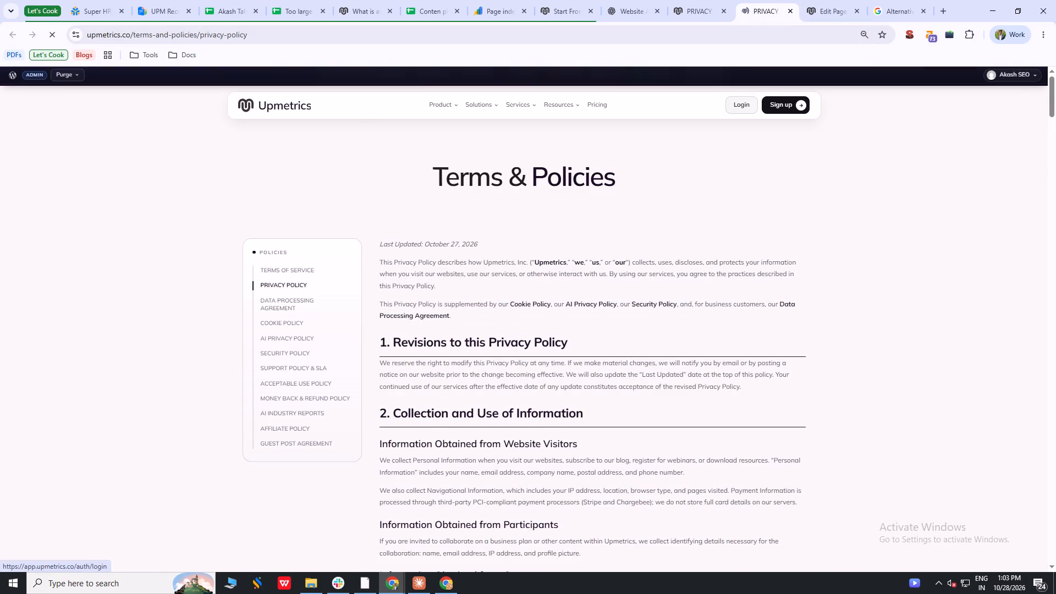
Show the earlier and newly opened live Privacy Policy tabs side by side in a split view.
ctrl+click(697, 5)
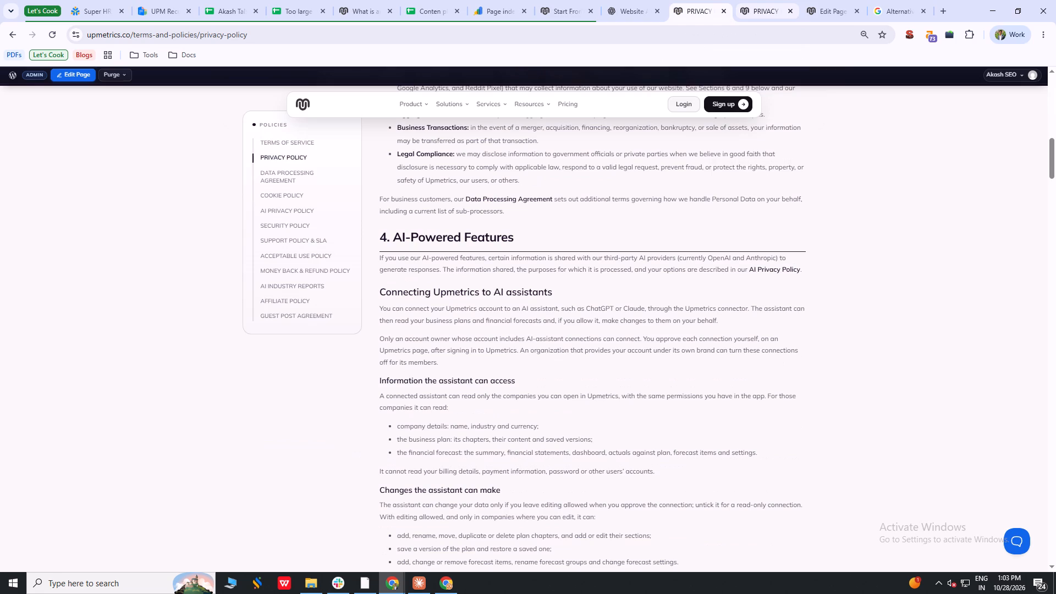
right_click(697, 5)
click(925, 180)
click(765, 0)
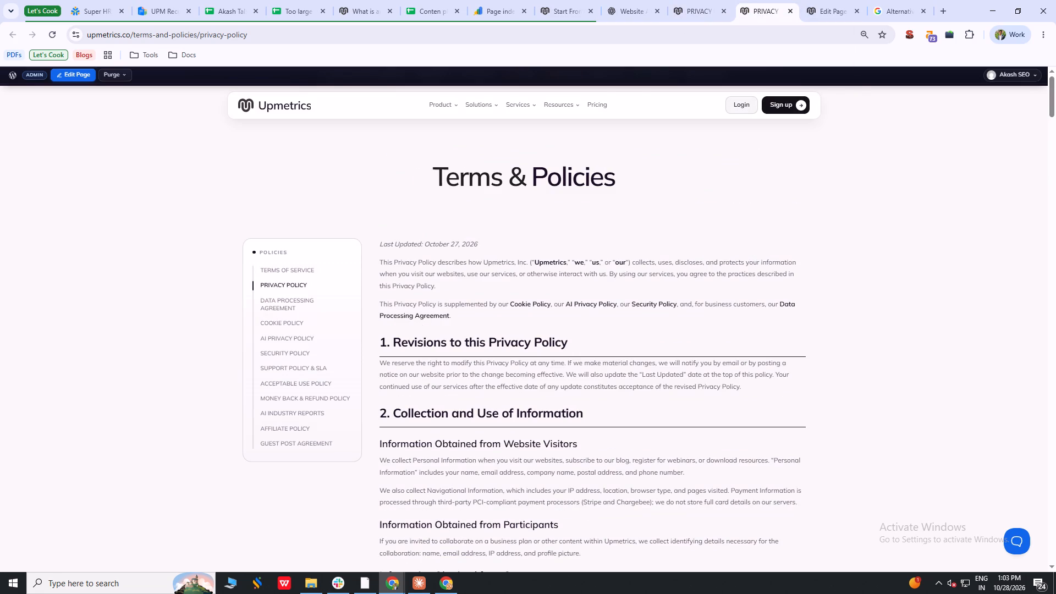
ctrl+click(701, 0)
ctrl+right_click(701, 0)
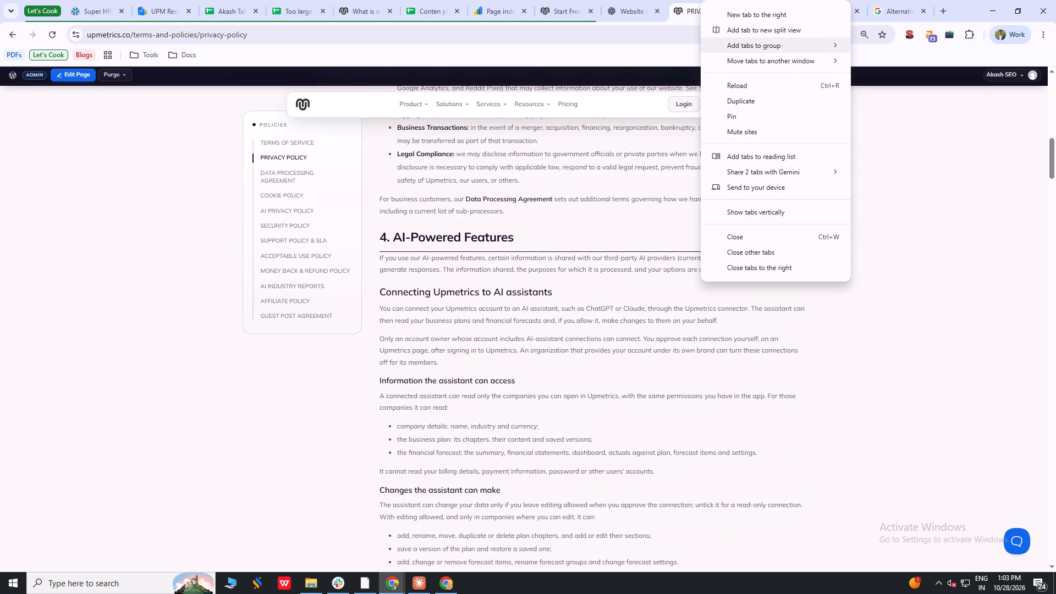
click(769, 30)
Compare the two Privacy Policy copies from the introduction through the AI-Powered Features section to the "Your choices" bullets.
scroll(309, 277, up, 9)
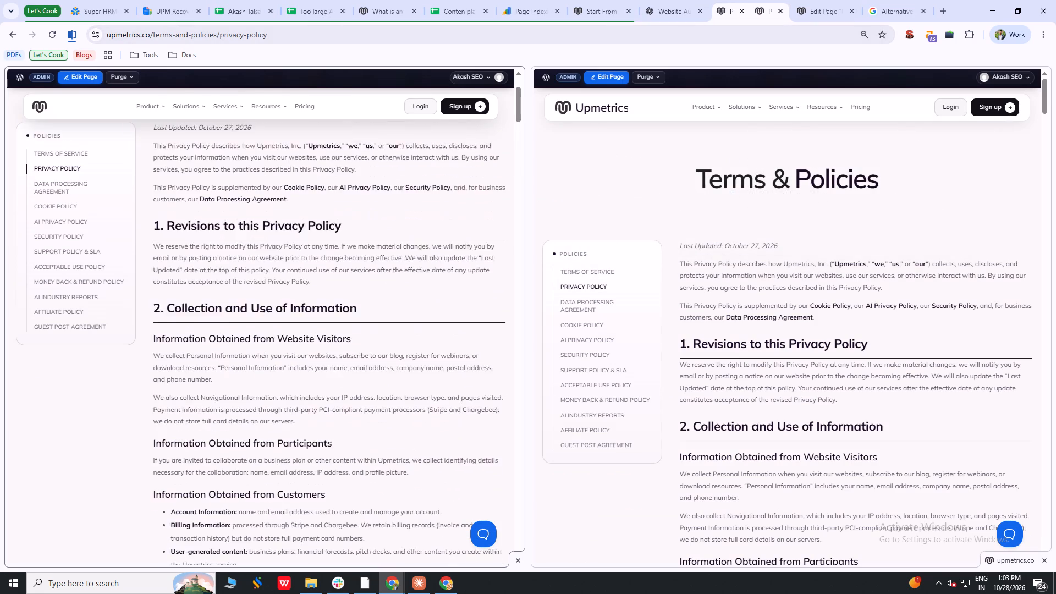
scroll(319, 274, up, 4)
scroll(673, 301, down, 2)
scroll(417, 295, down, 5)
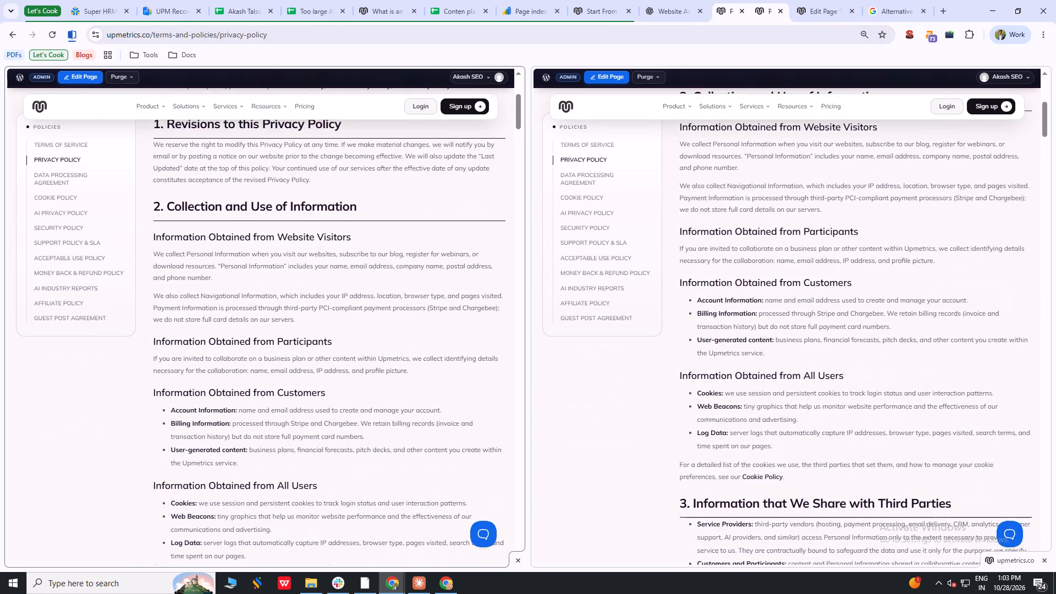
scroll(432, 294, down, 8)
scroll(666, 302, down, 1)
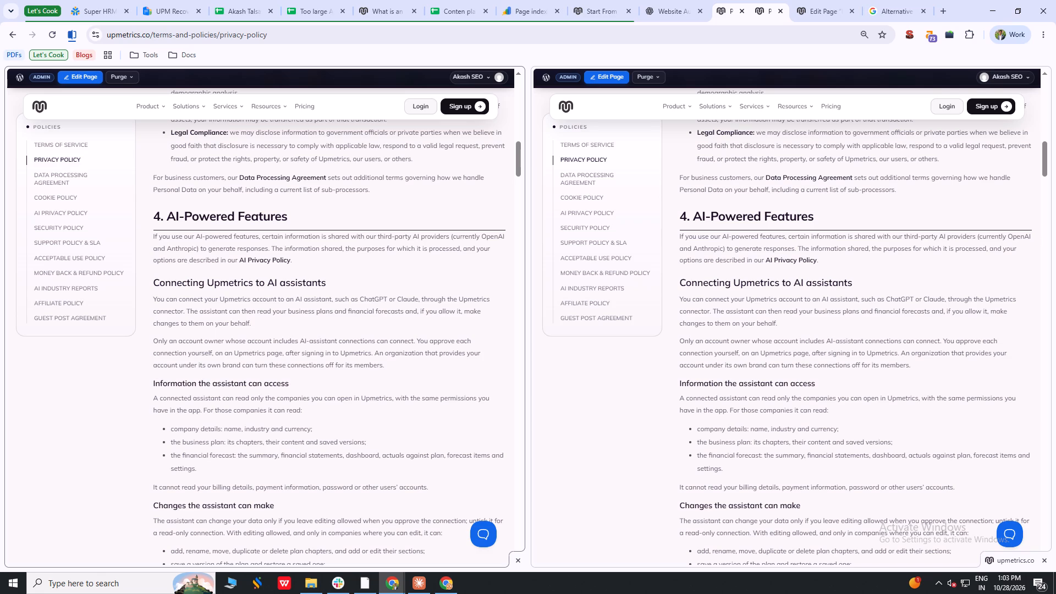
scroll(754, 296, down, 1)
scroll(366, 316, down, 2)
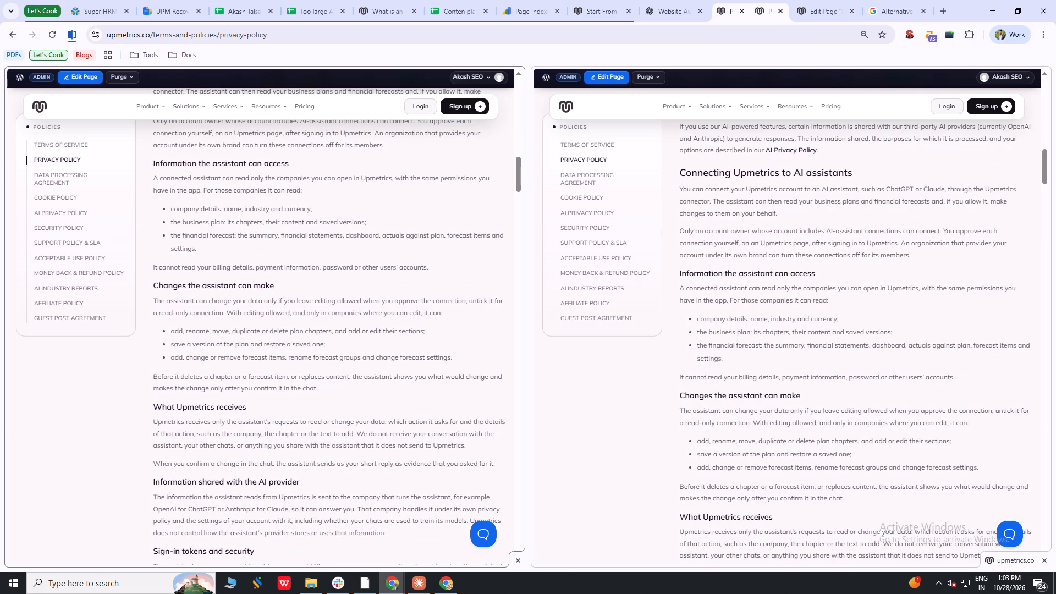
scroll(809, 300, down, 1)
scroll(375, 353, down, 1)
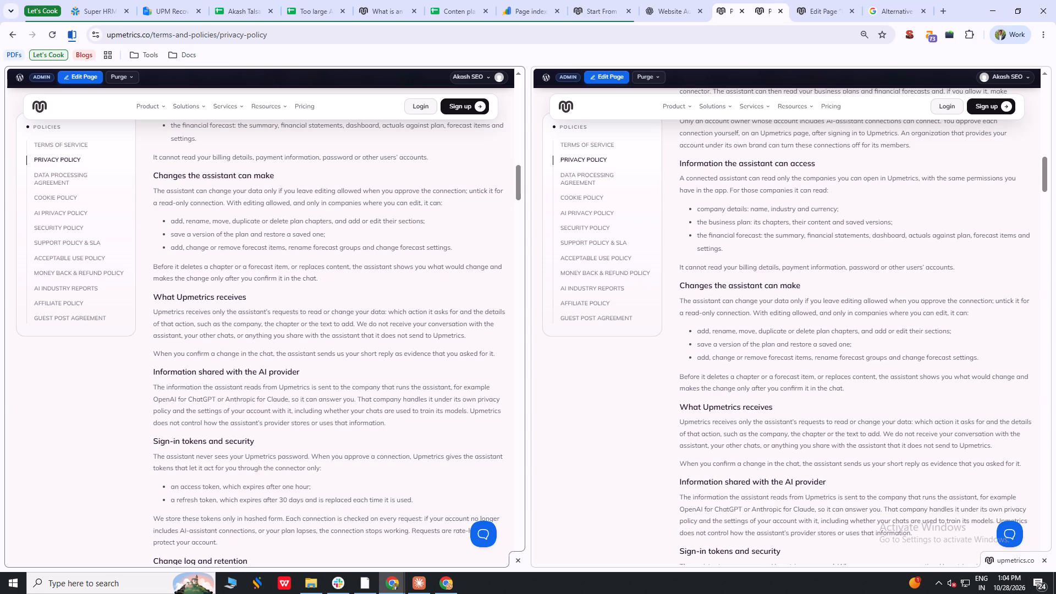
scroll(776, 343, down, 1)
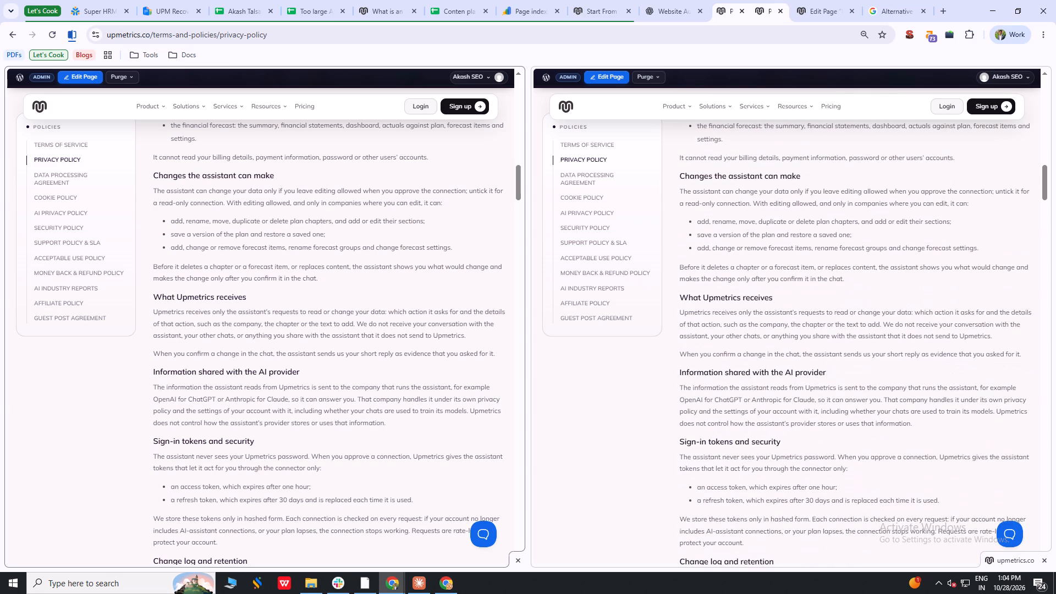
scroll(407, 359, down, 2)
scroll(866, 354, down, 1)
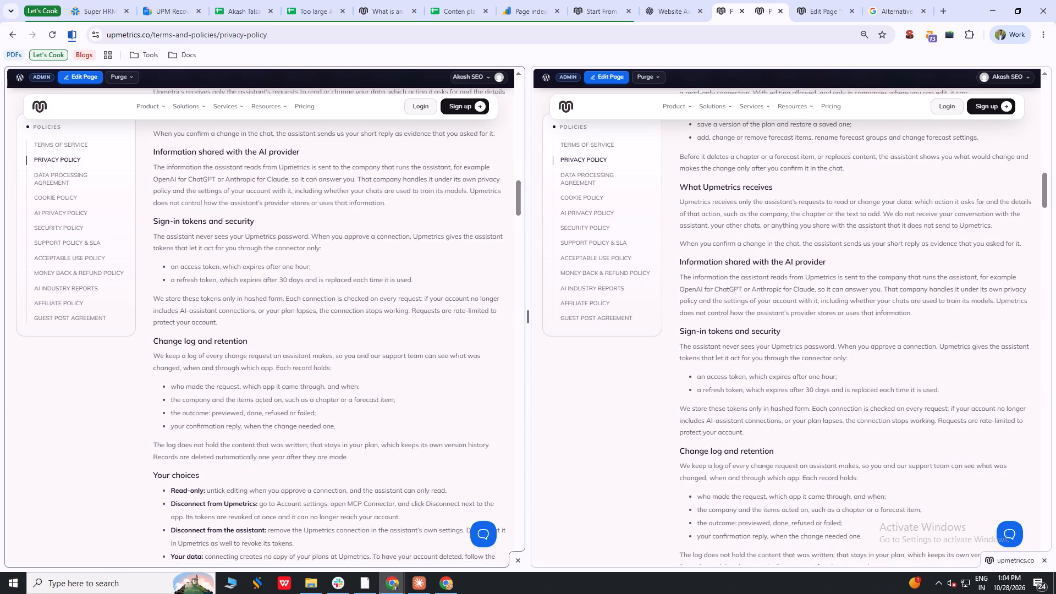
scroll(839, 343, down, 1)
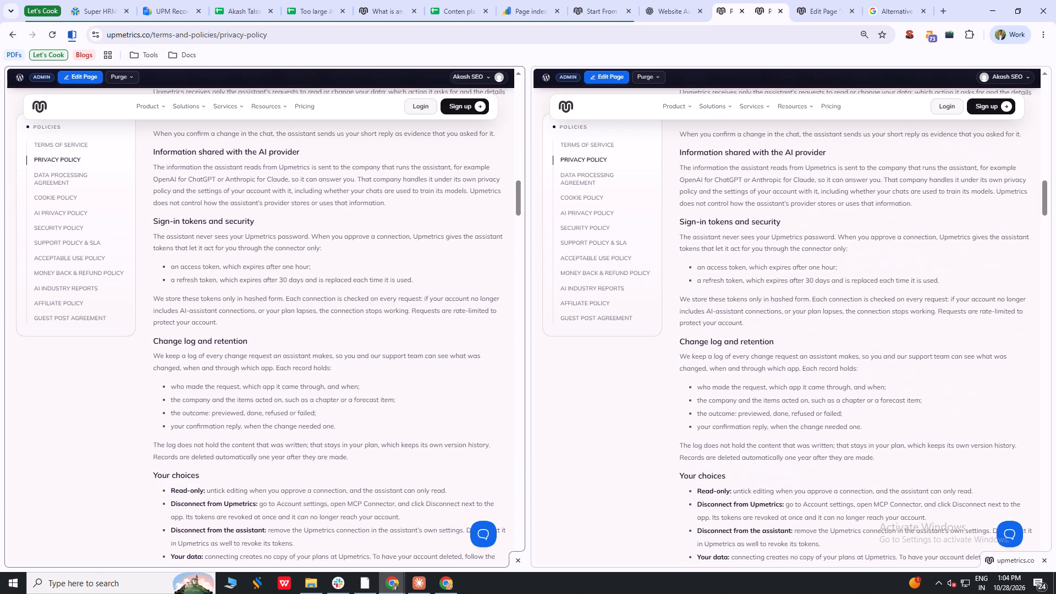
scroll(351, 380, down, 1)
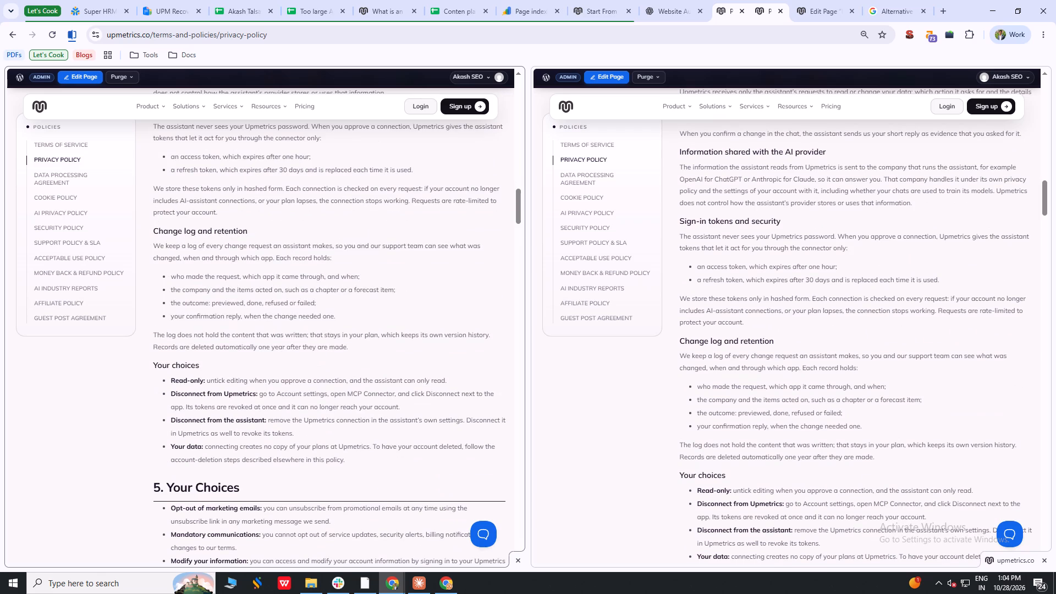
Copy the "Your choices" subsection from the earlier copy and search for that text in the newly opened copy.
drag(353, 457, 151, 365)
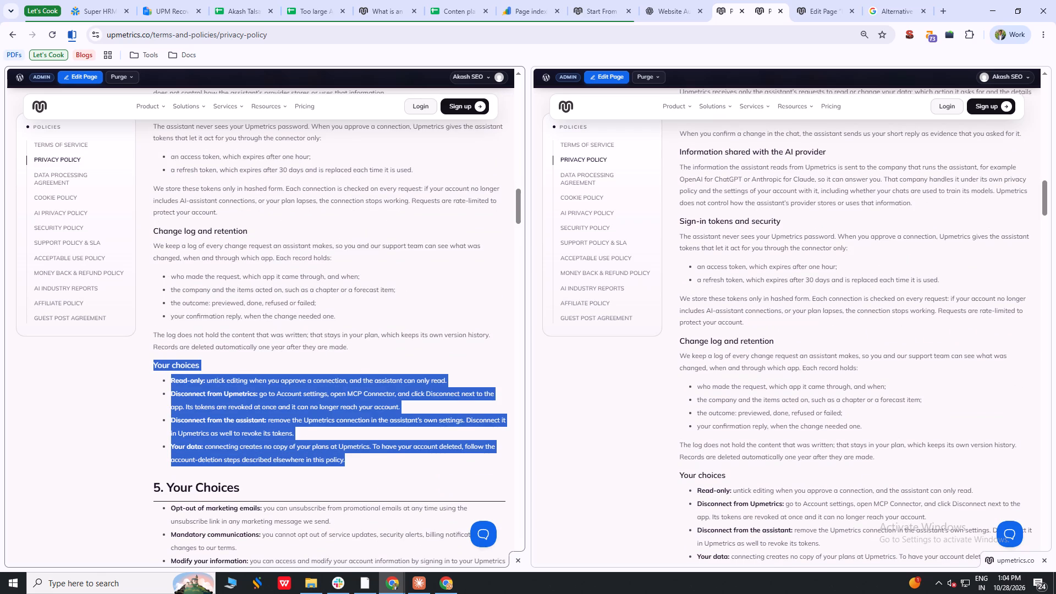
key(ctrl+c)
click(805, 326)
key(ctrl+f)
key(ctrl+v)
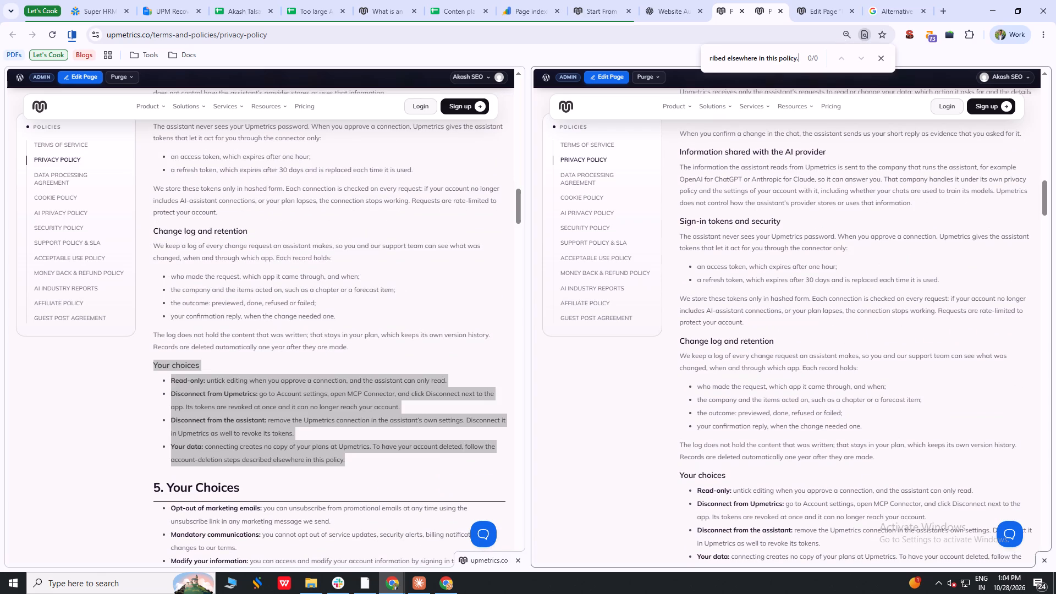
click(885, 54)
click(817, 451)
click(425, 405)
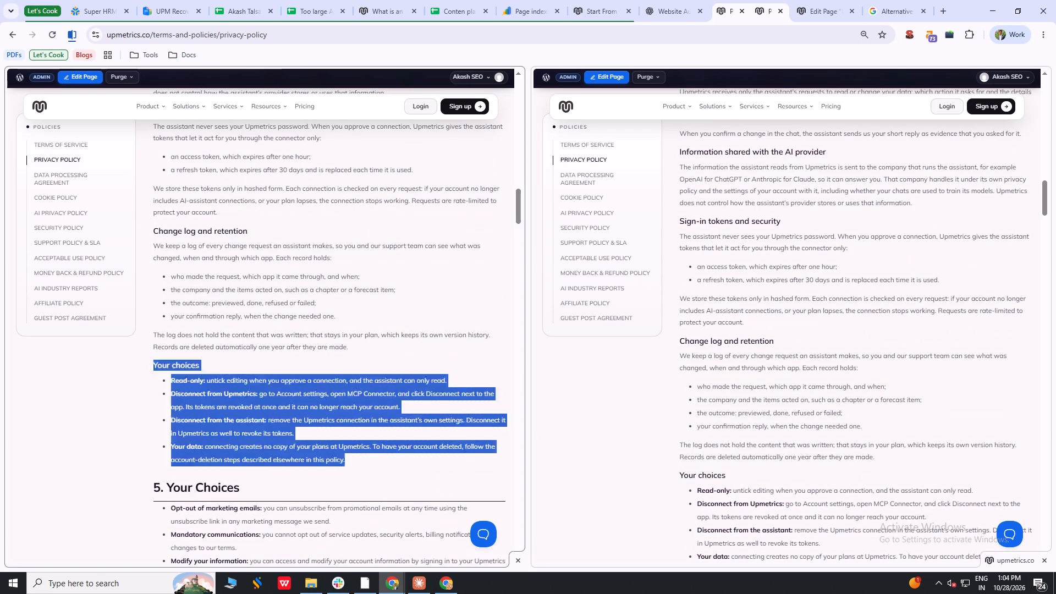
Align both copies at "Your choices" and reload the newly opened Privacy Policy copy to check its content.
scroll(919, 333, down, 1)
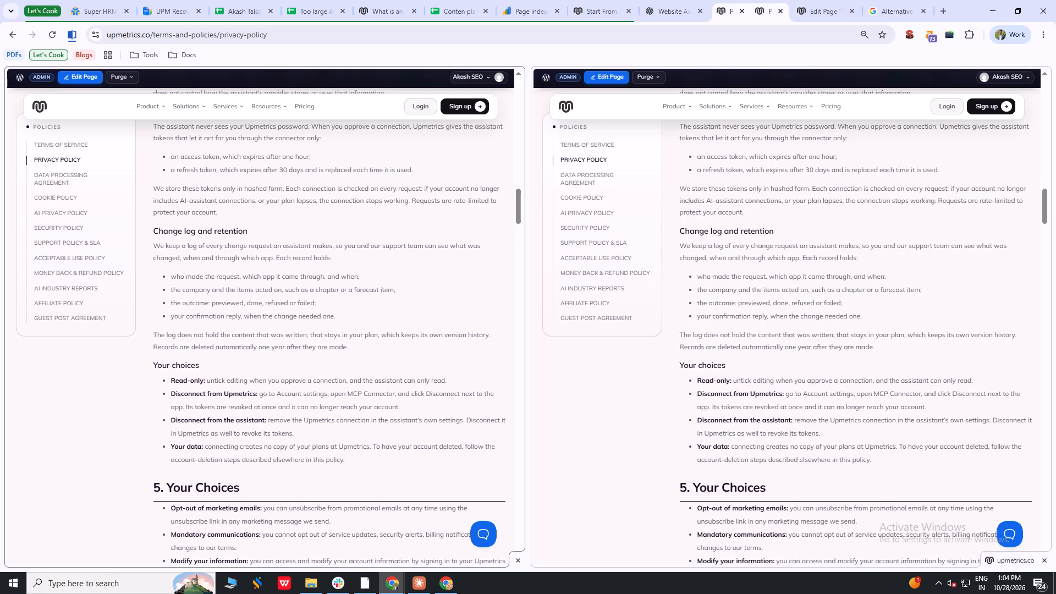
click(870, 383)
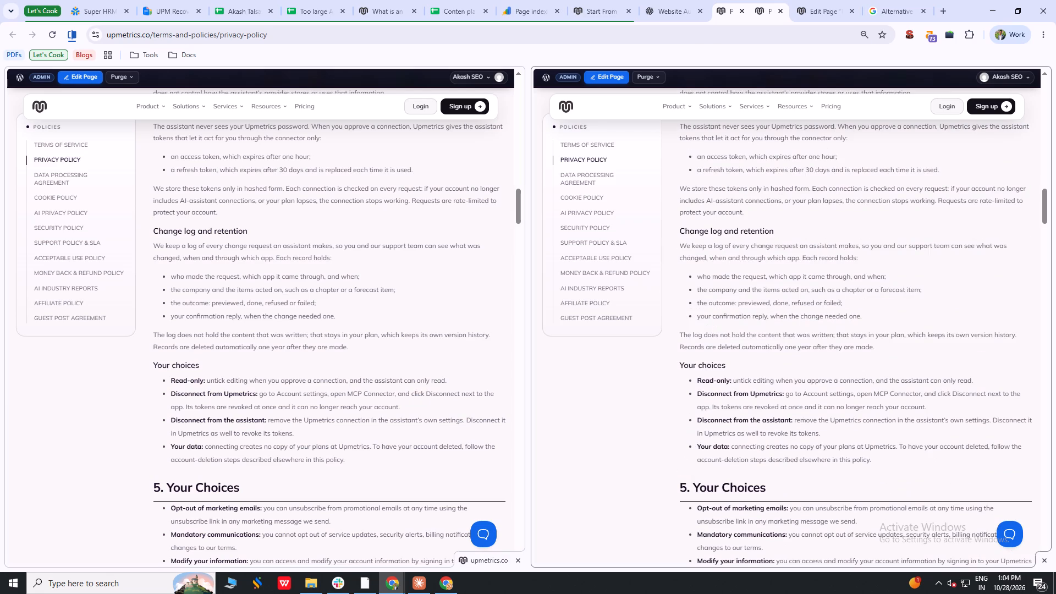
key(F5)
key(F5)
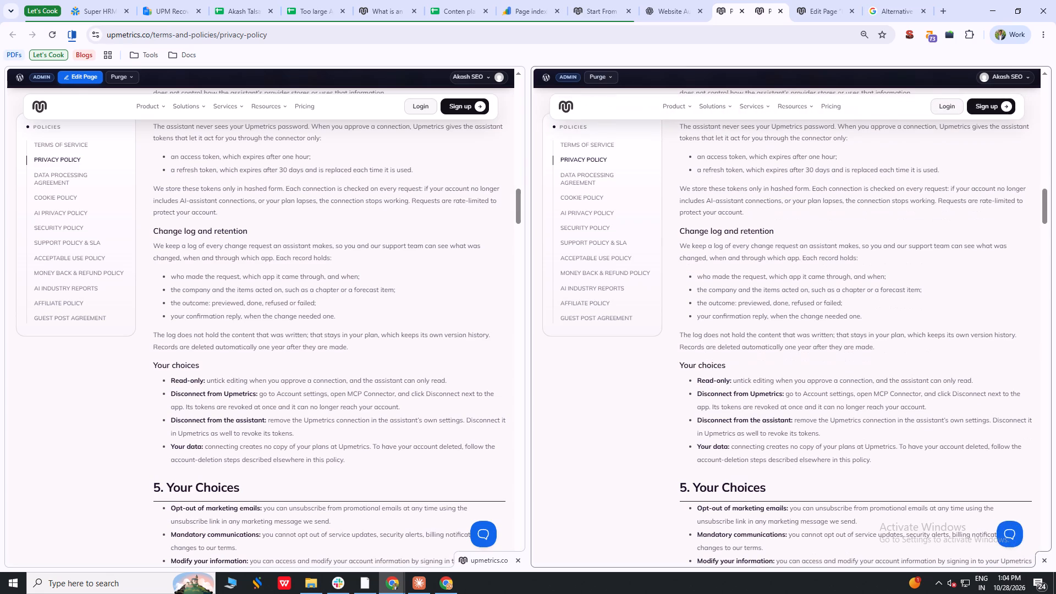
Change the policy's Last Updated date to October 28, 2026 in the page editor and update the page.
click(817, 0)
click(204, 296)
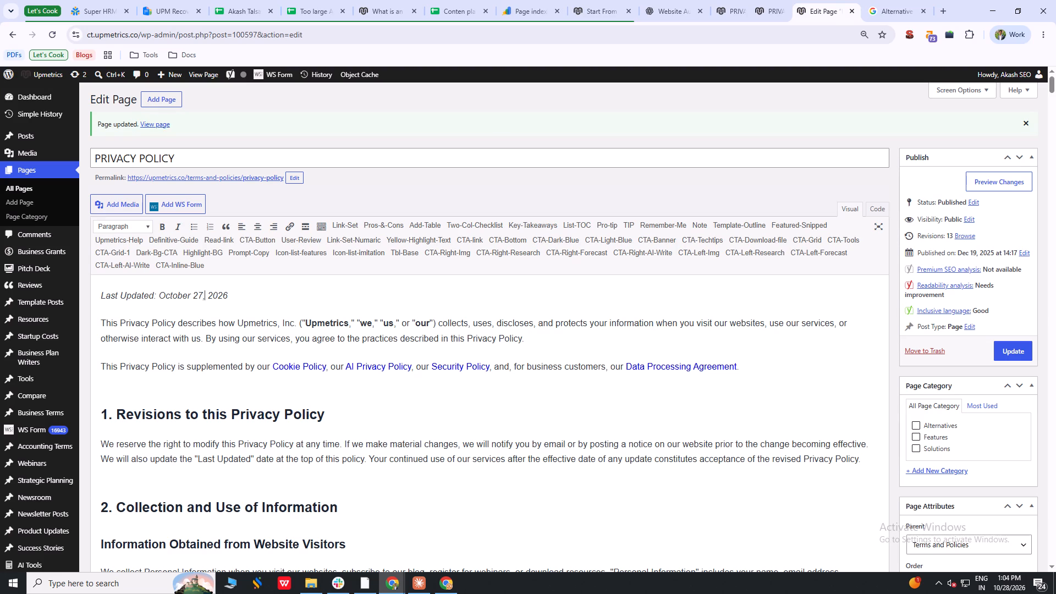
key(Left)
key(BackSpace)
key(8)
click(247, 294)
click(1010, 346)
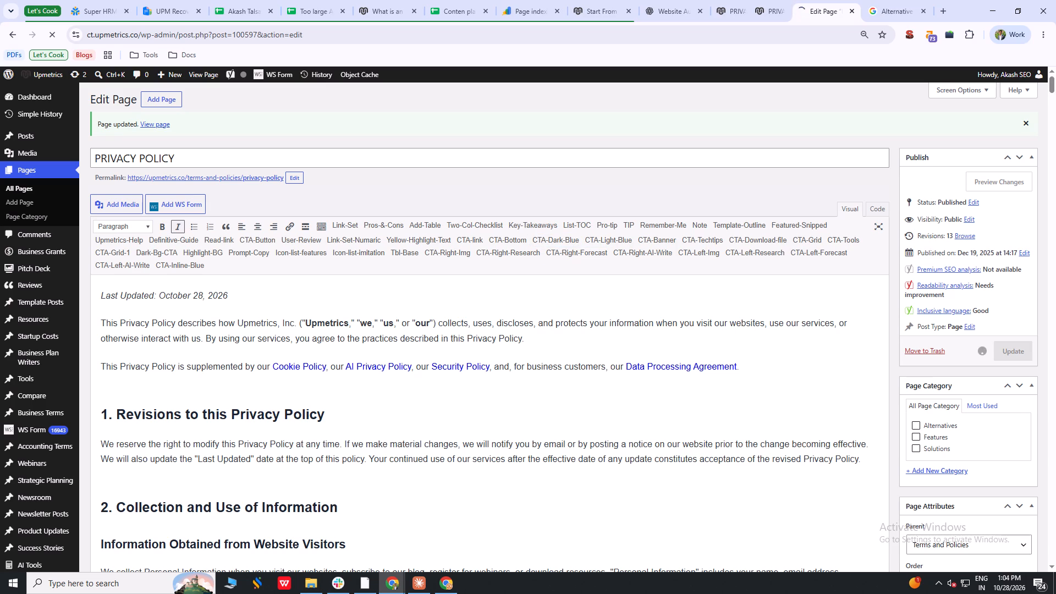
Return to the split view and reload the newer Privacy Policy copy to check its Last Updated date.
click(766, 11)
scroll(293, 304, up, 15)
scroll(809, 294, up, 2)
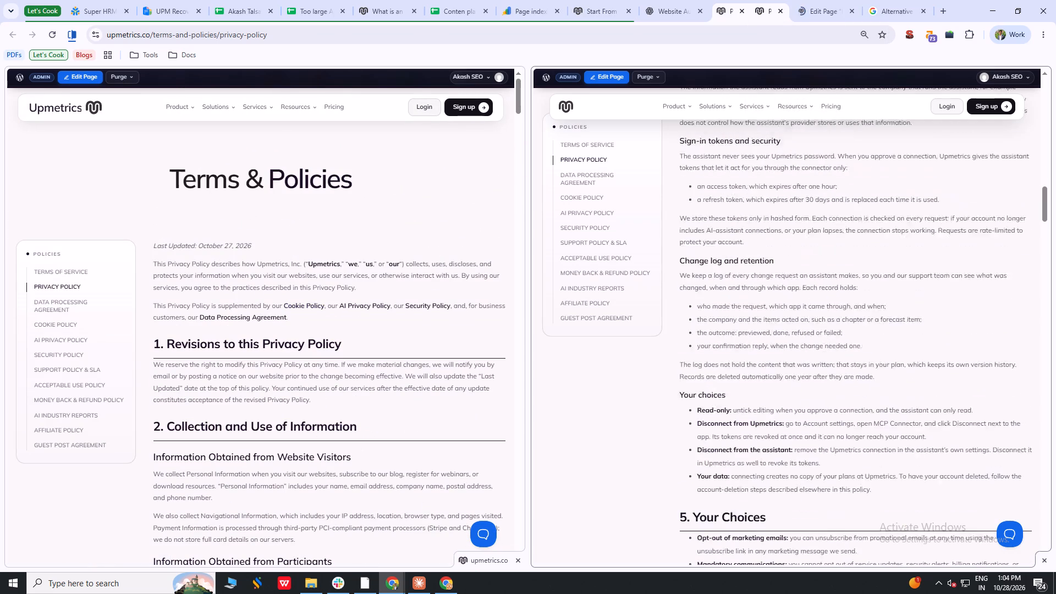
scroll(809, 294, up, 18)
click(810, 293)
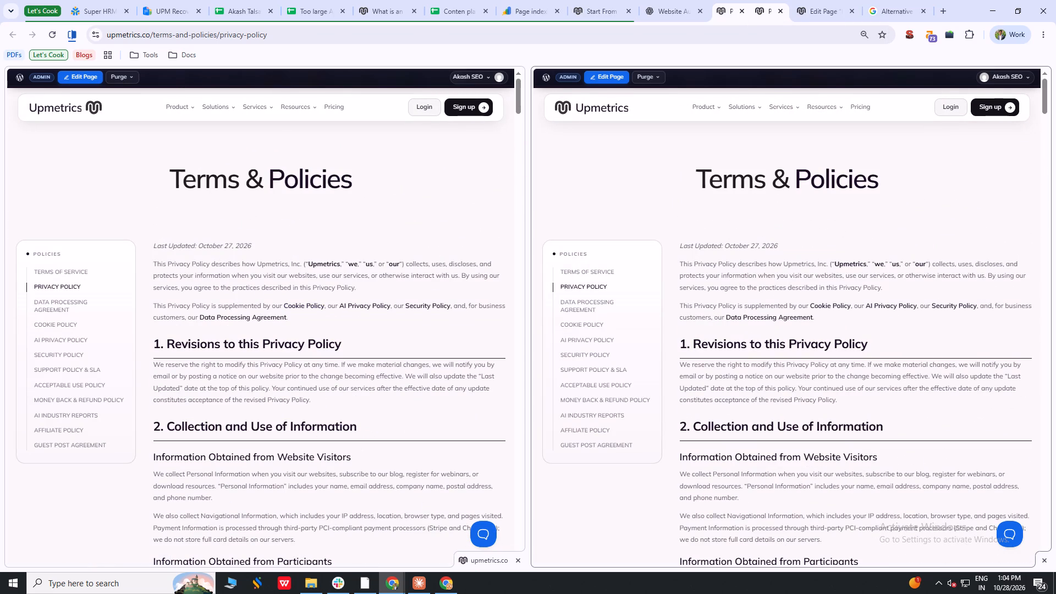
click(810, 293)
key(F5)
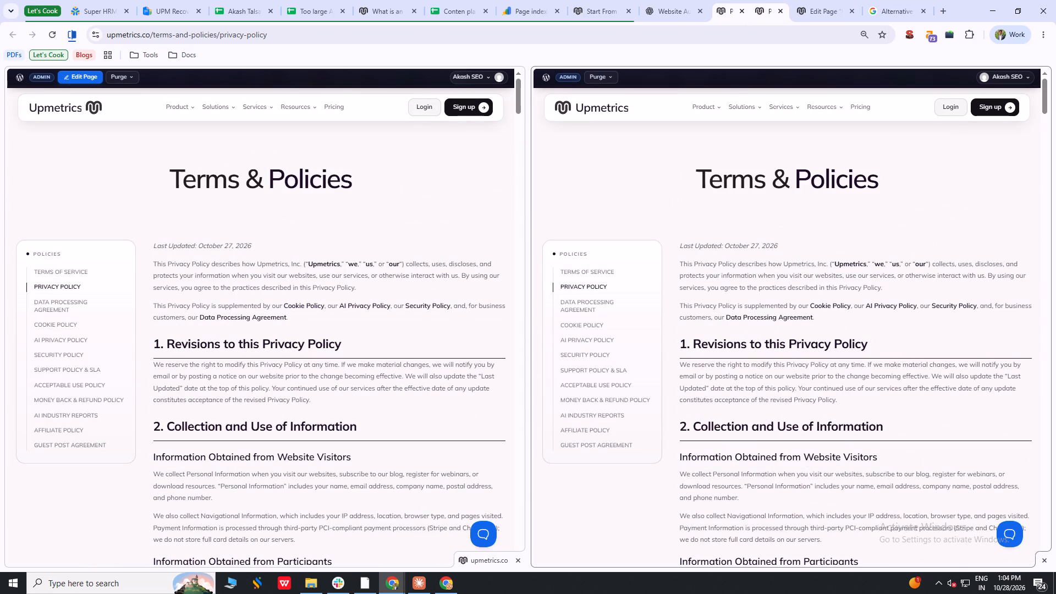
key(F5)
Purge the cache for the live Privacy Policy URL only and reload the page.
click(599, 75)
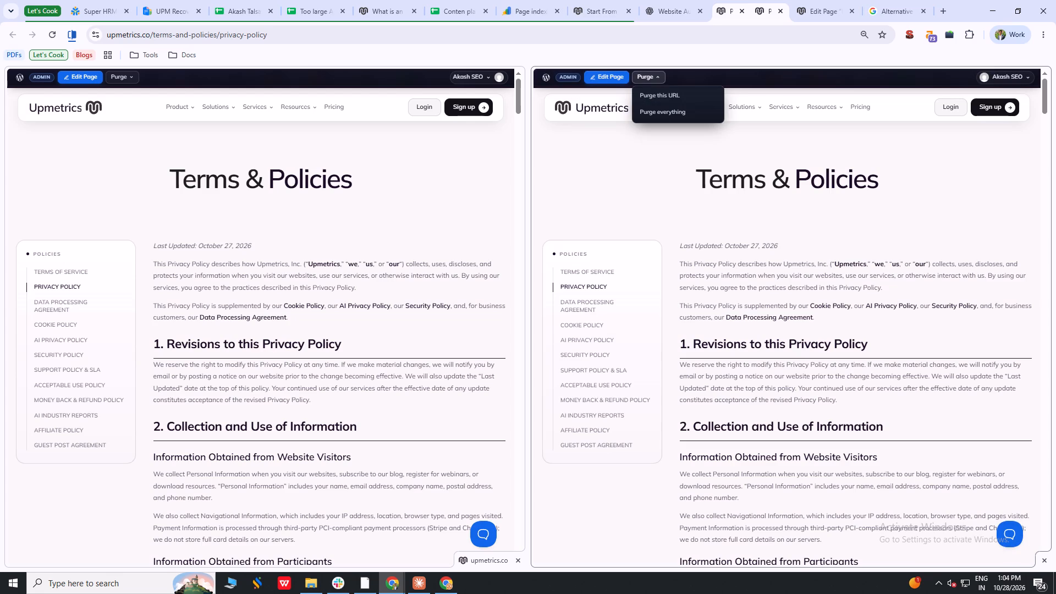
click(665, 99)
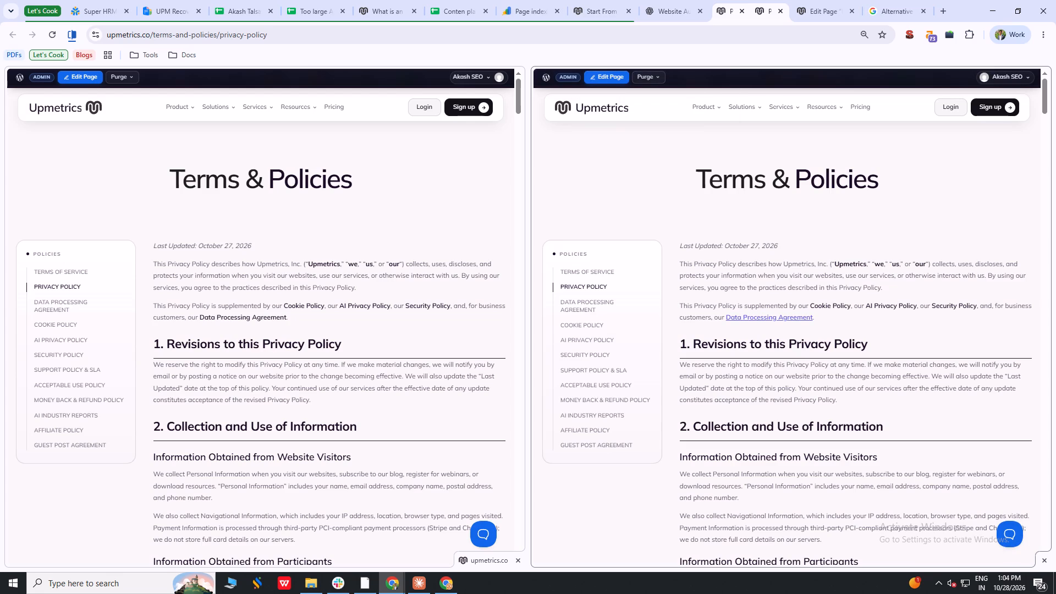
click(849, 284)
key(F5)
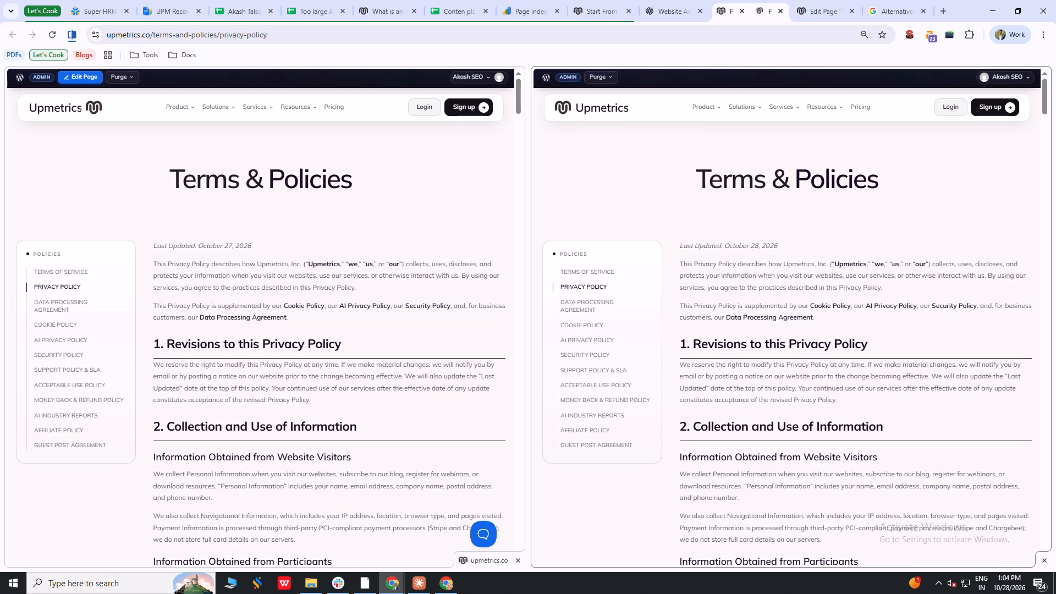
Compare the refreshed policy with the earlier copy from "4. AI-Powered Features" through "Your choices", and return the refreshed copy to its beginning.
click(787, 266)
scroll(761, 293, down, 8)
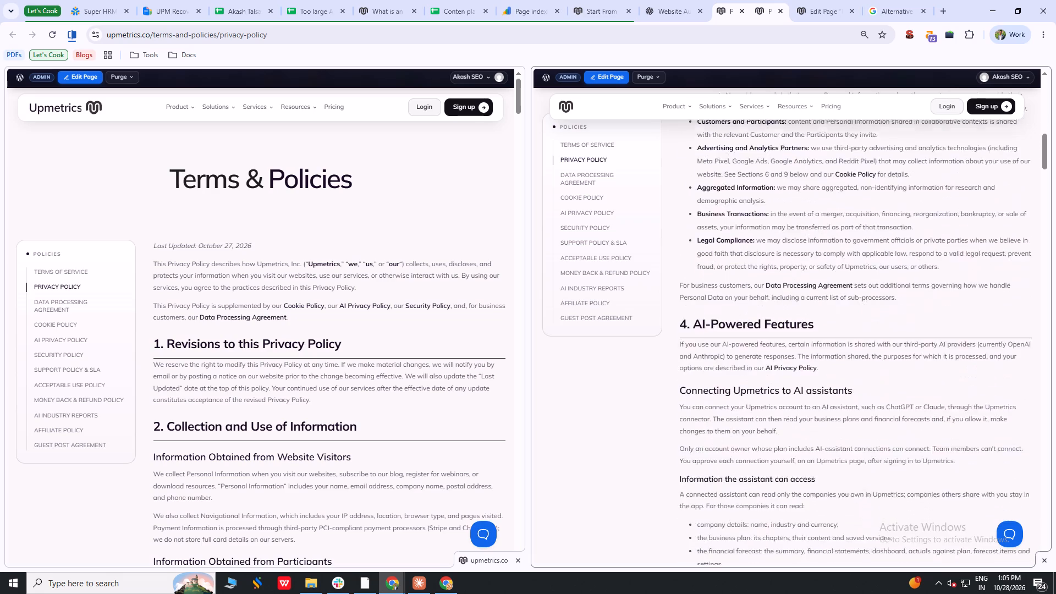
scroll(761, 293, down, 2)
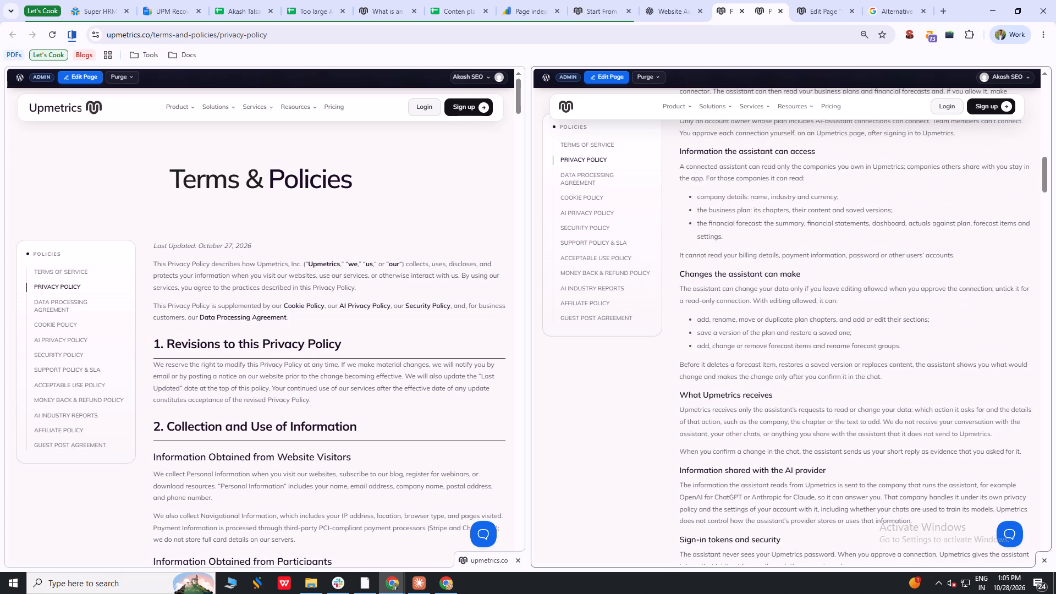
scroll(354, 340, down, 6)
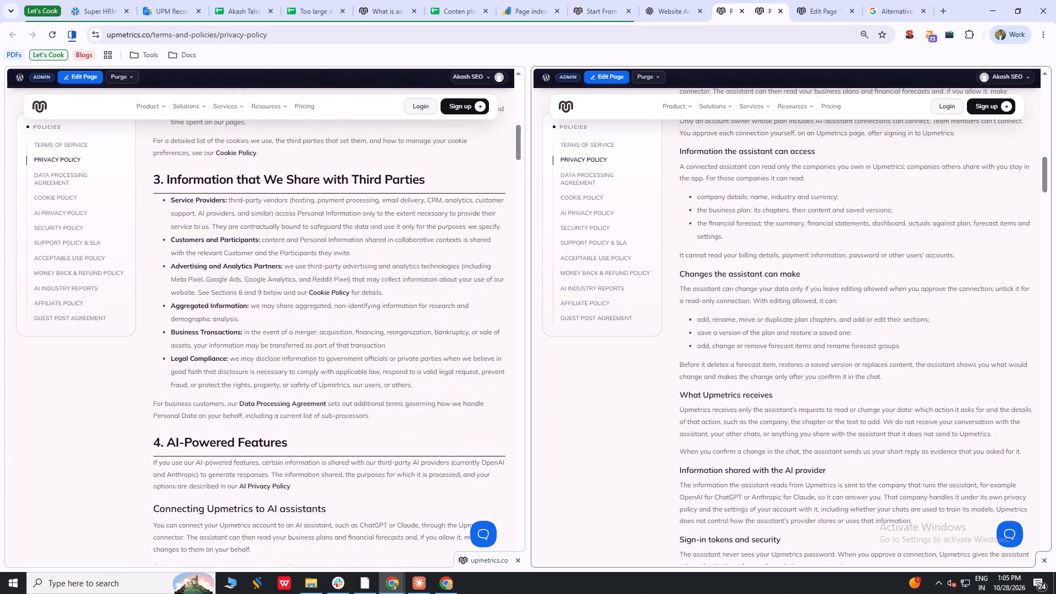
scroll(354, 340, down, 3)
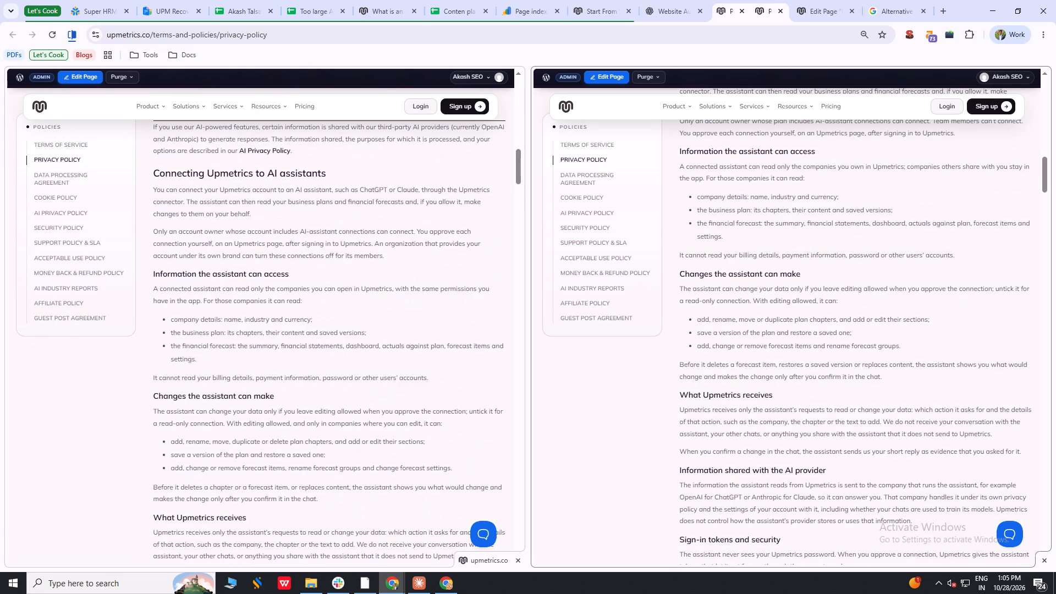
scroll(364, 324, down, 1)
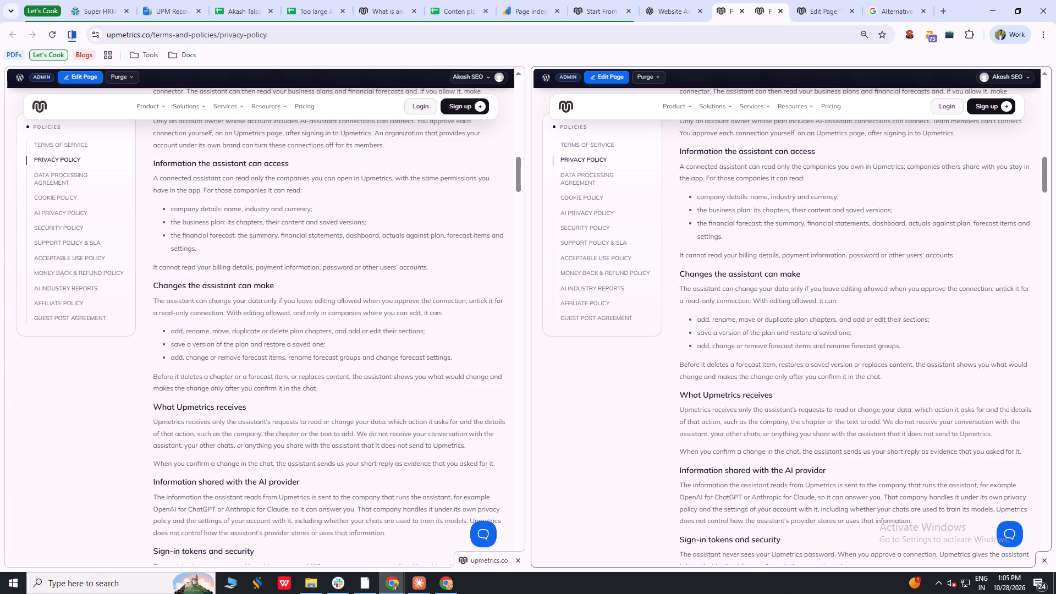
scroll(364, 324, down, 1)
scroll(762, 320, down, 1)
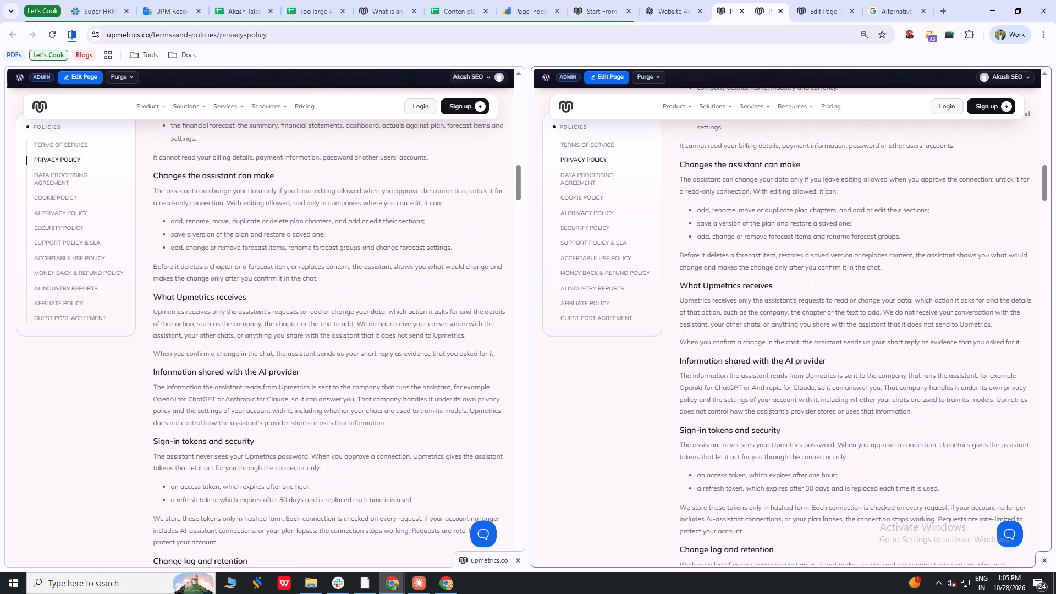
scroll(433, 322, down, 1)
scroll(828, 321, down, 1)
scroll(430, 323, down, 1)
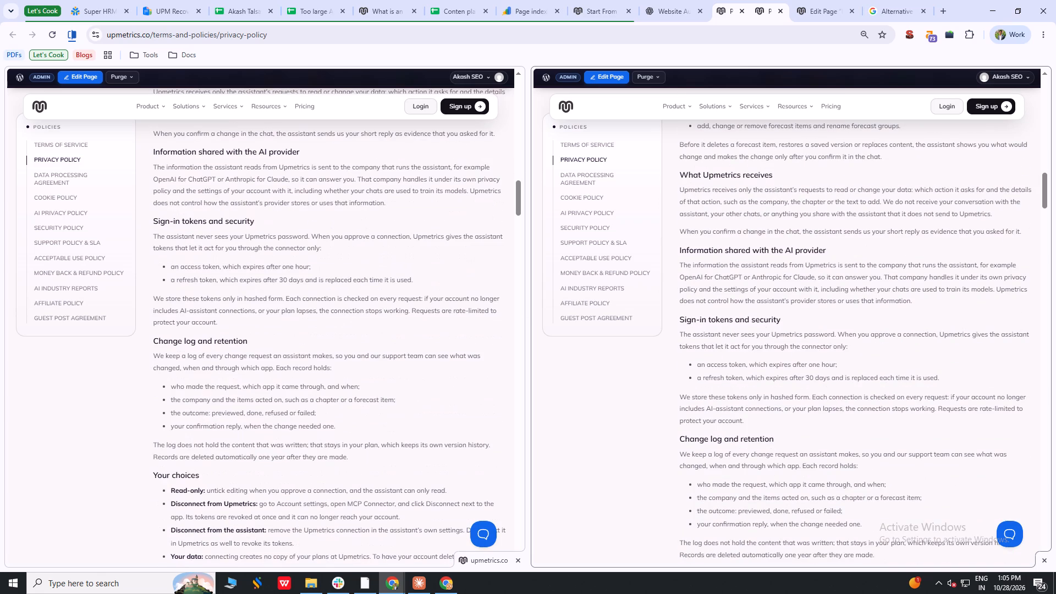
scroll(741, 310, down, 1)
scroll(433, 313, down, 1)
scroll(813, 304, down, 1)
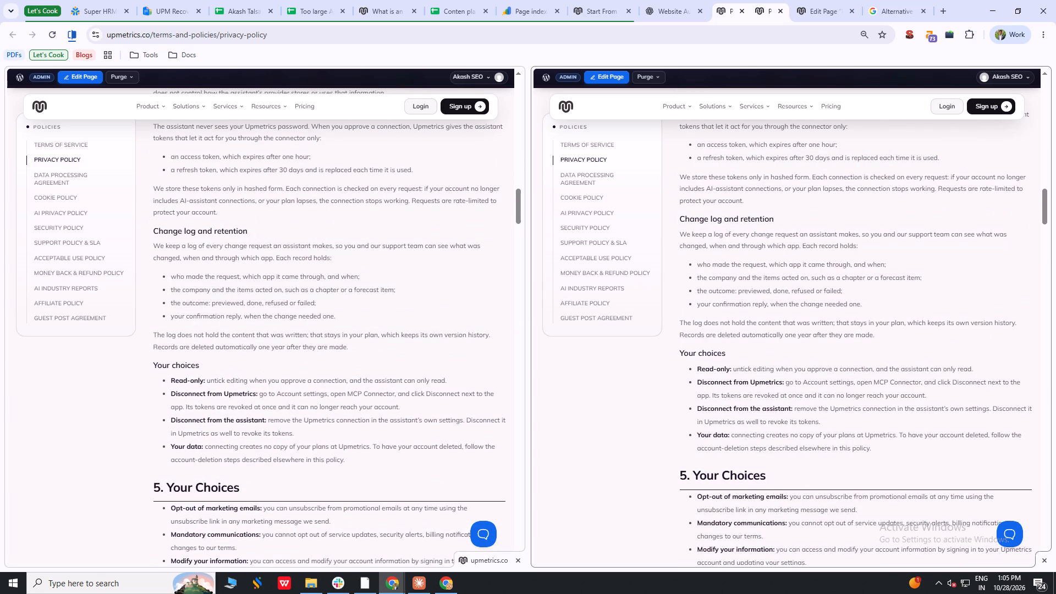
scroll(782, 345, up, 12)
scroll(832, 333, up, 14)
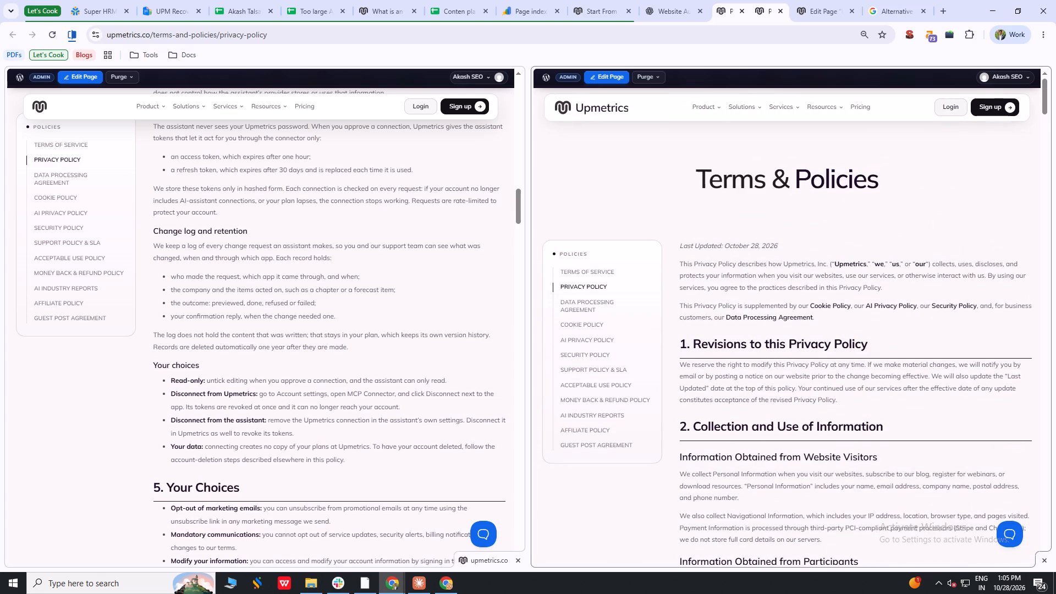
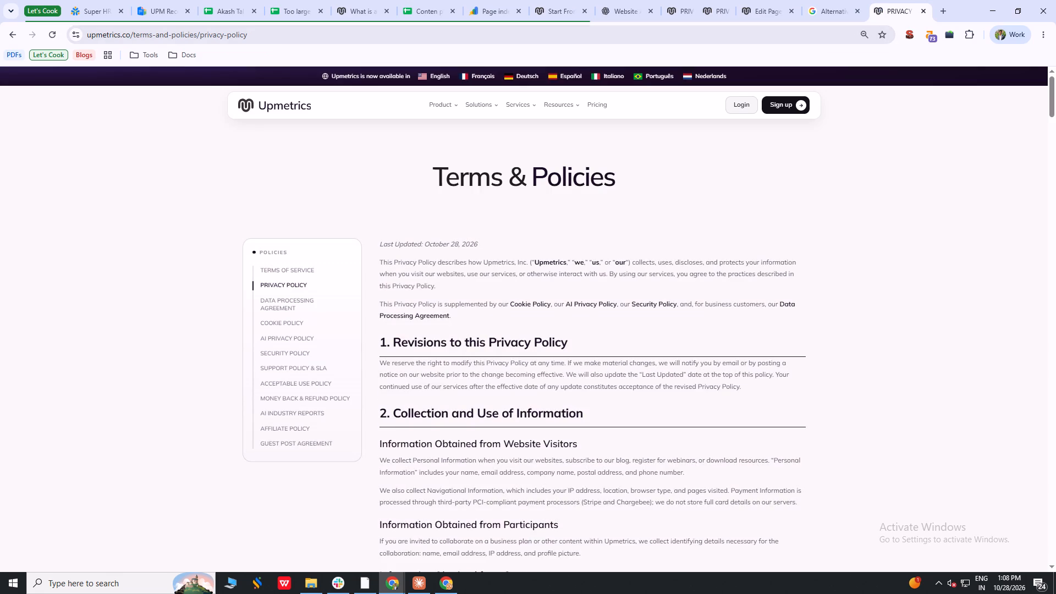
scroll(687, 211, down, 1)
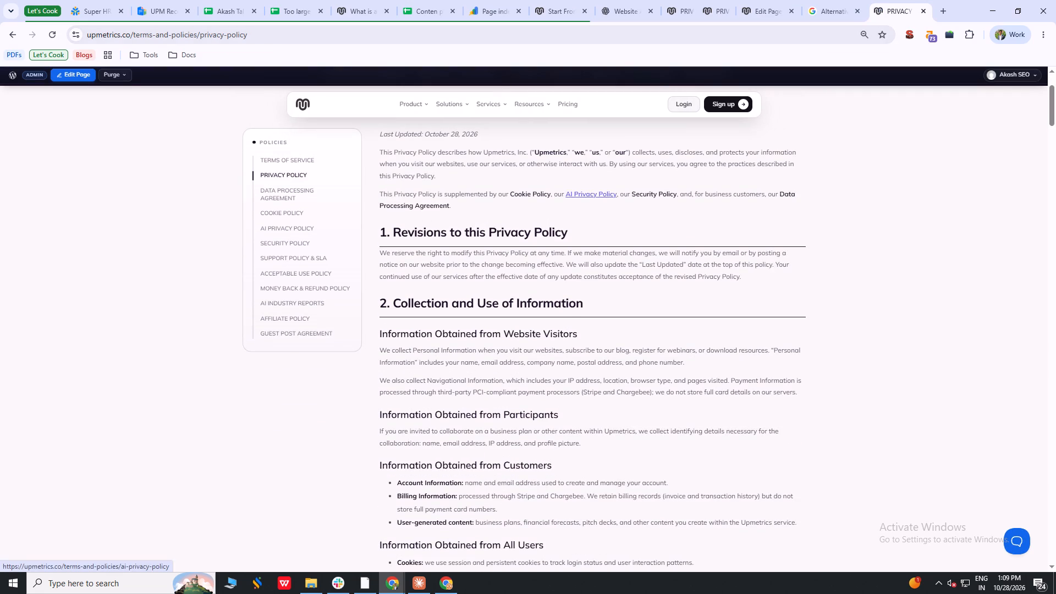
key(F5)
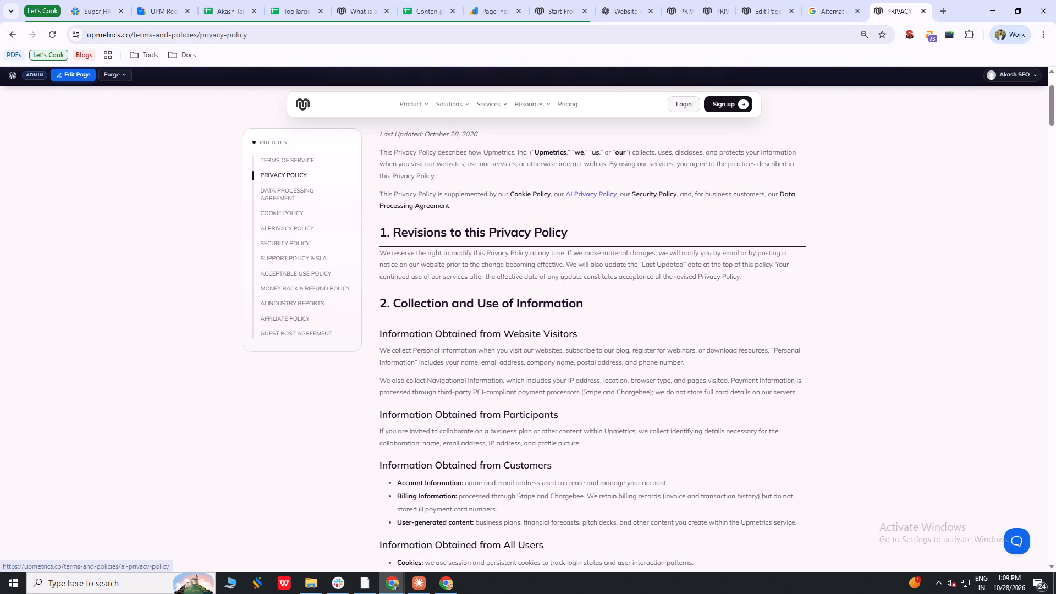
Test the introduction's AI Privacy Policy link in a separate tab and again in the Privacy Policy's own tab.
middle_click(585, 196)
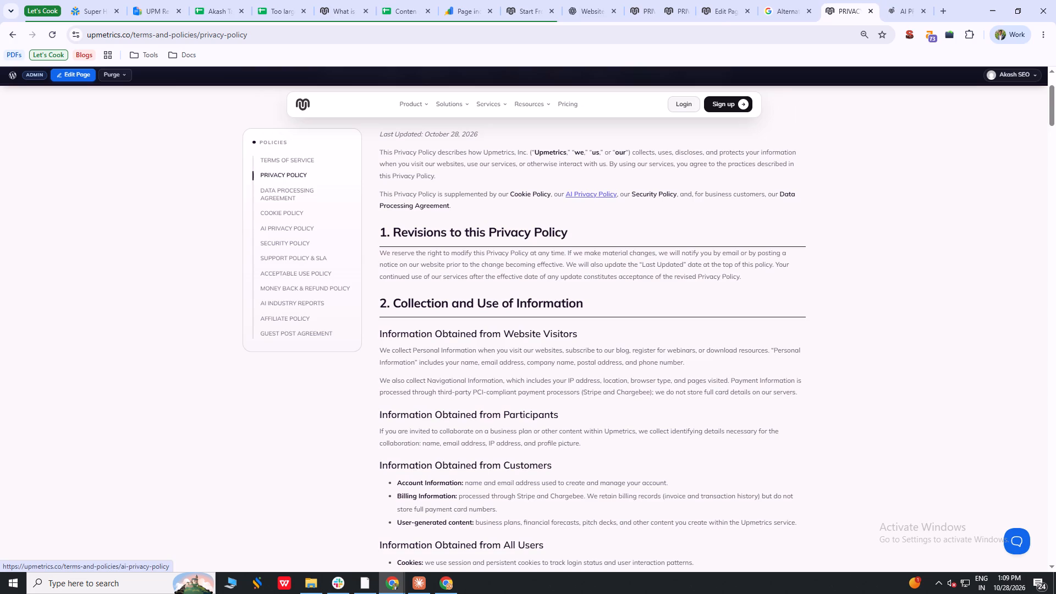
click(892, 0)
key(F5)
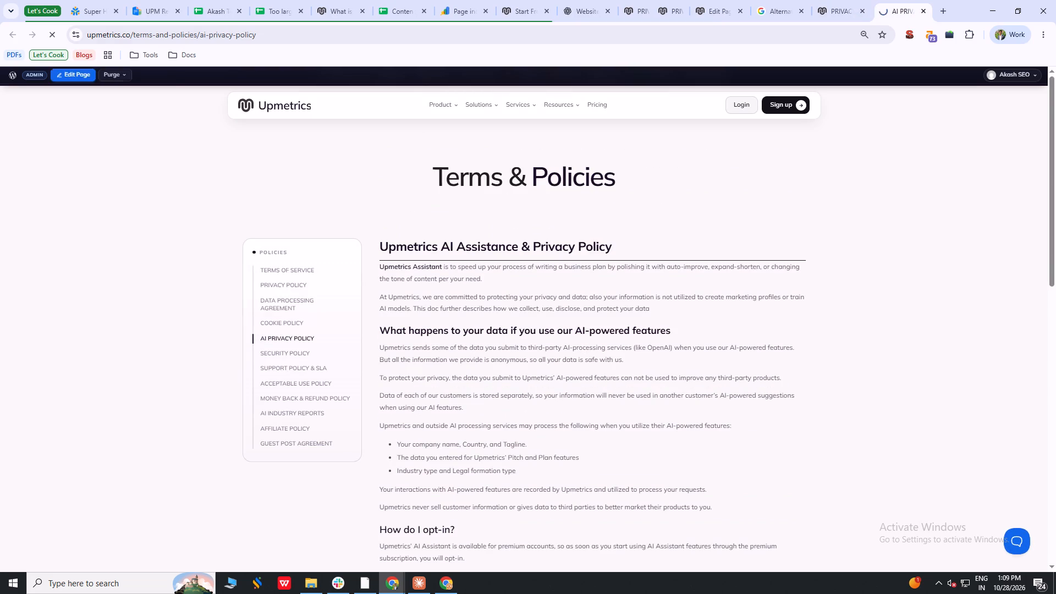
middle_click(892, 3)
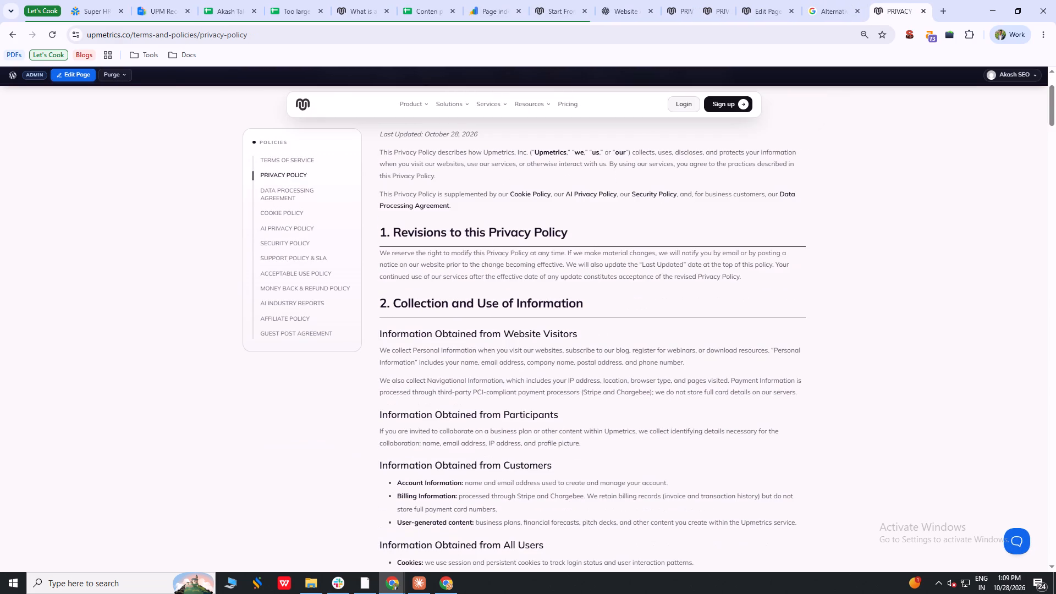
click(595, 193)
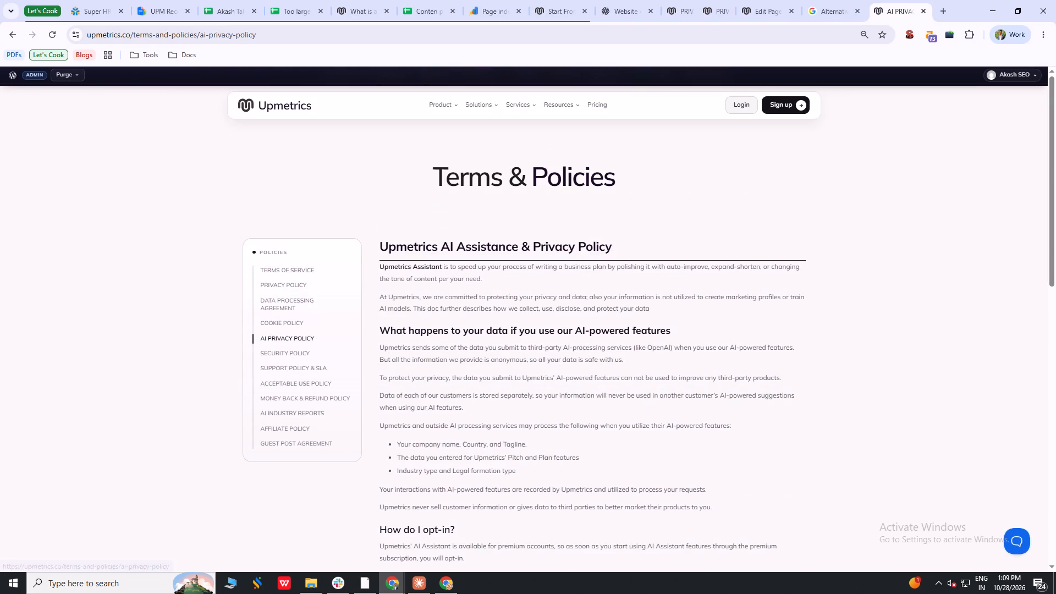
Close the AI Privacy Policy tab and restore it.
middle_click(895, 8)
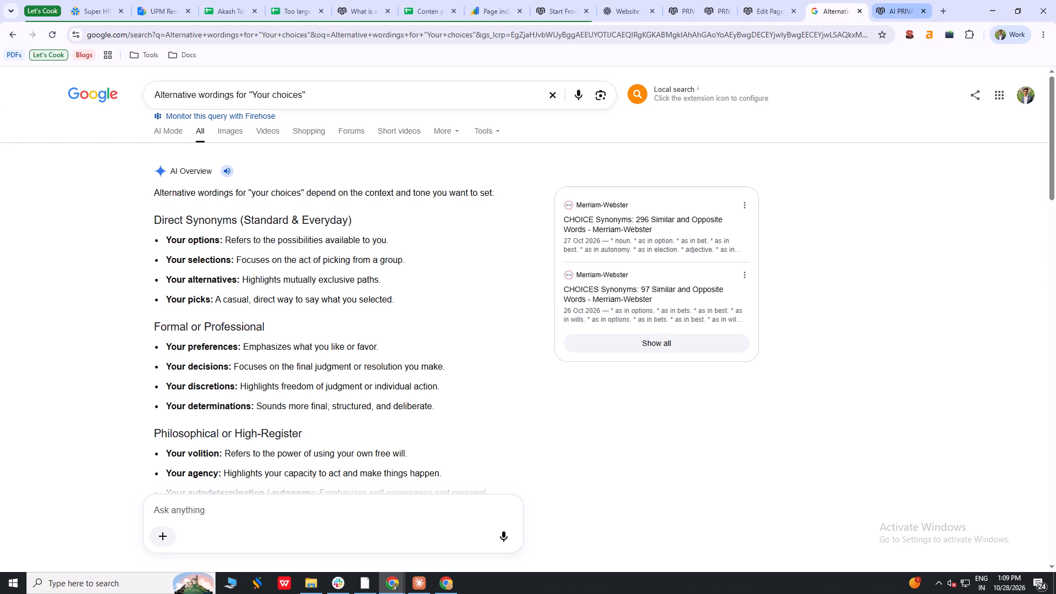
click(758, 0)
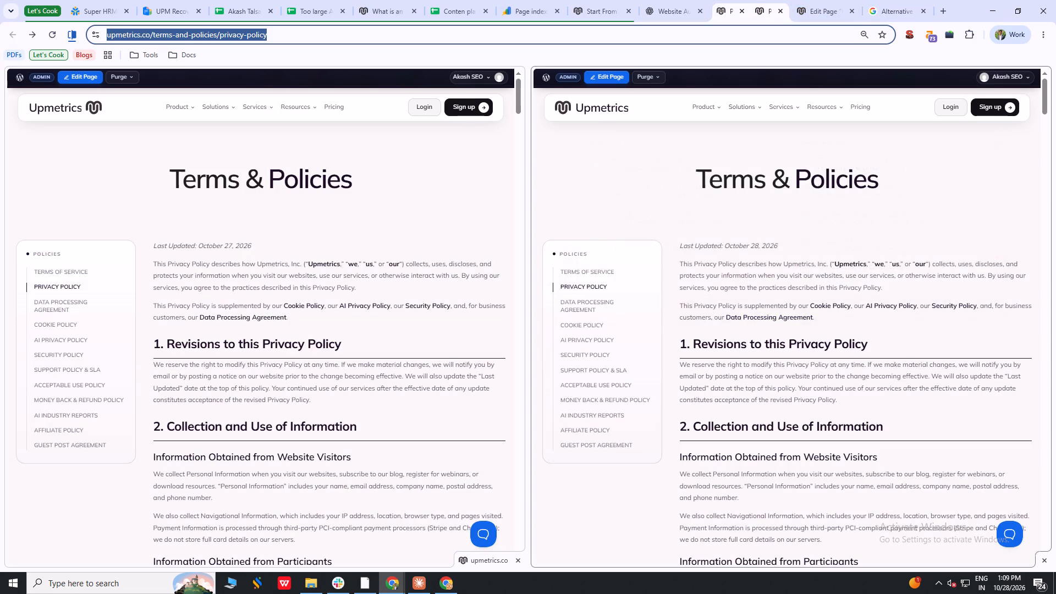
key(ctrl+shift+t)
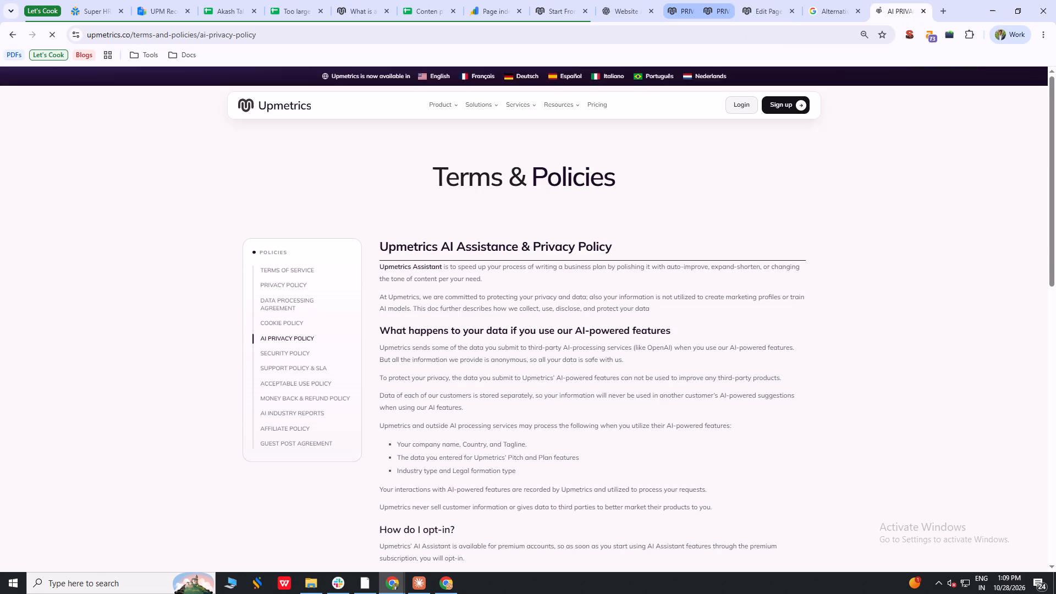
Open all twelve entries of the Policies list, from Terms of Service to Guest Post Agreement, in separate tabs.
ctrl+click(295, 269)
ctrl+click(290, 285)
ctrl+click(285, 303)
ctrl+click(288, 324)
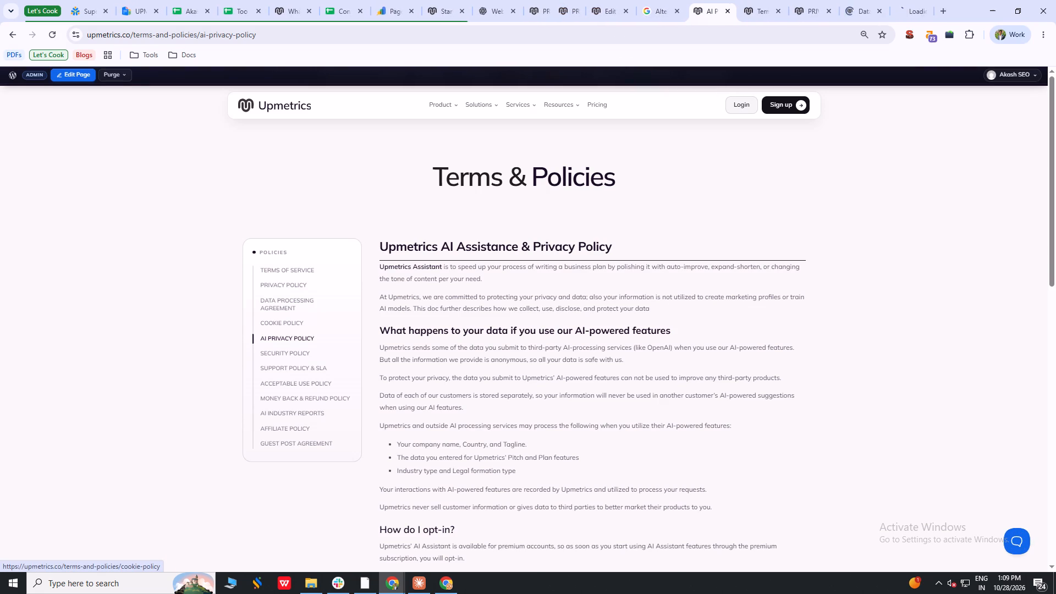
ctrl+click(295, 336)
ctrl+click(296, 349)
ctrl+click(308, 365)
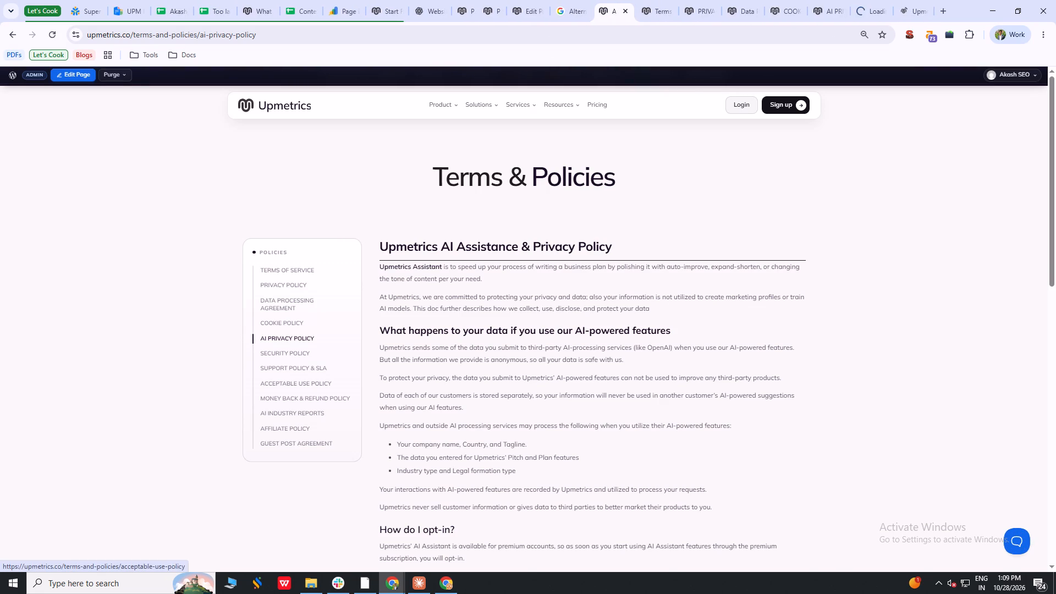
ctrl+click(311, 383)
ctrl+click(318, 395)
ctrl+click(314, 413)
ctrl+click(294, 428)
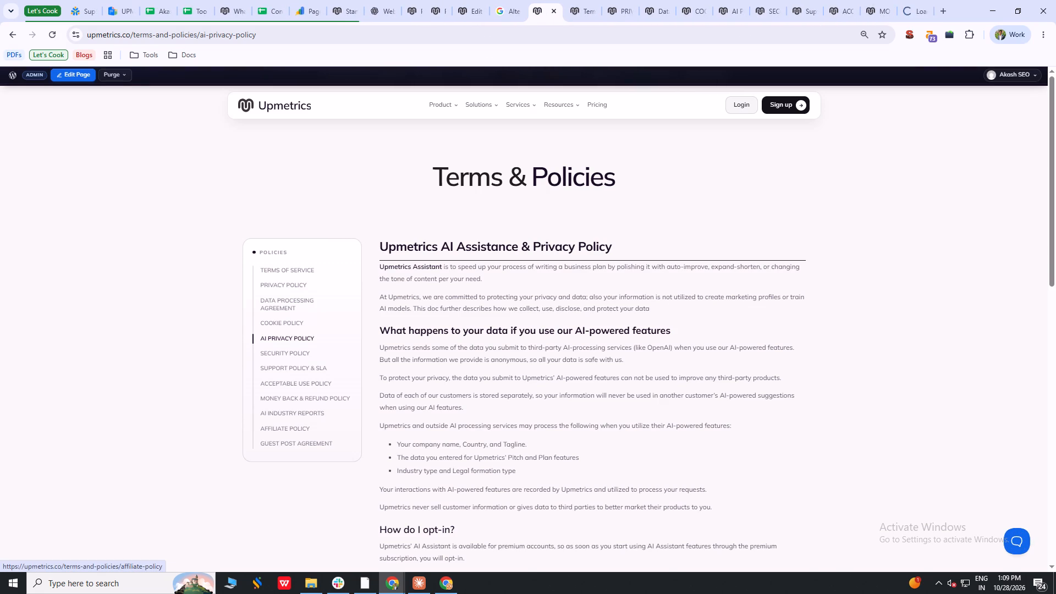
ctrl+click(302, 443)
Check the opened policy pages from Guest Post Agreement back to Cookie Policy, closing each tab.
click(908, 0)
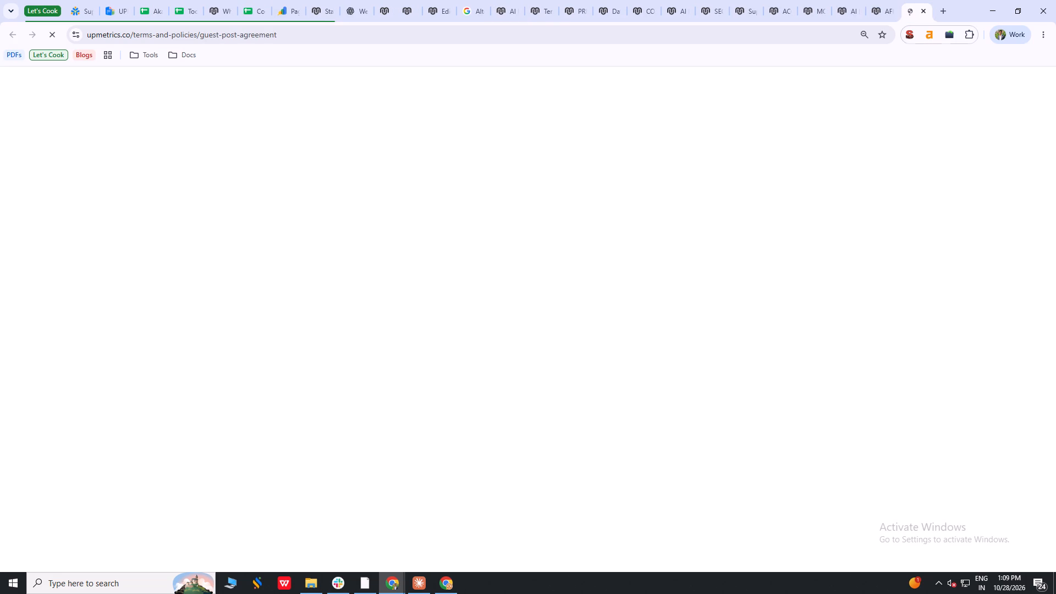
key(ctrl+w)
key(ctrl+w)
key(ctrl+w)
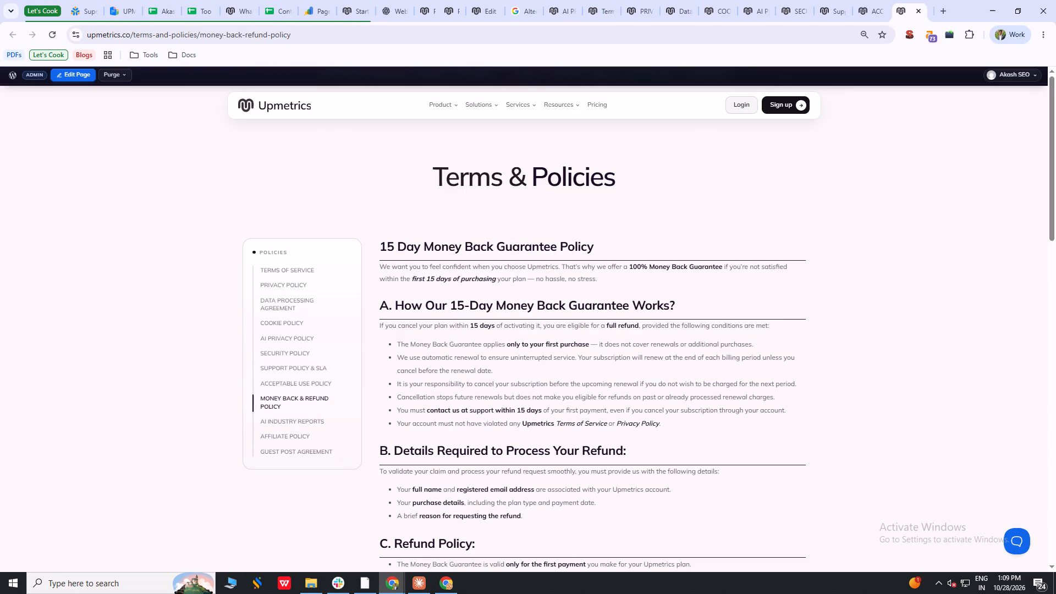
key(ctrl+w)
key(ctrl+w)
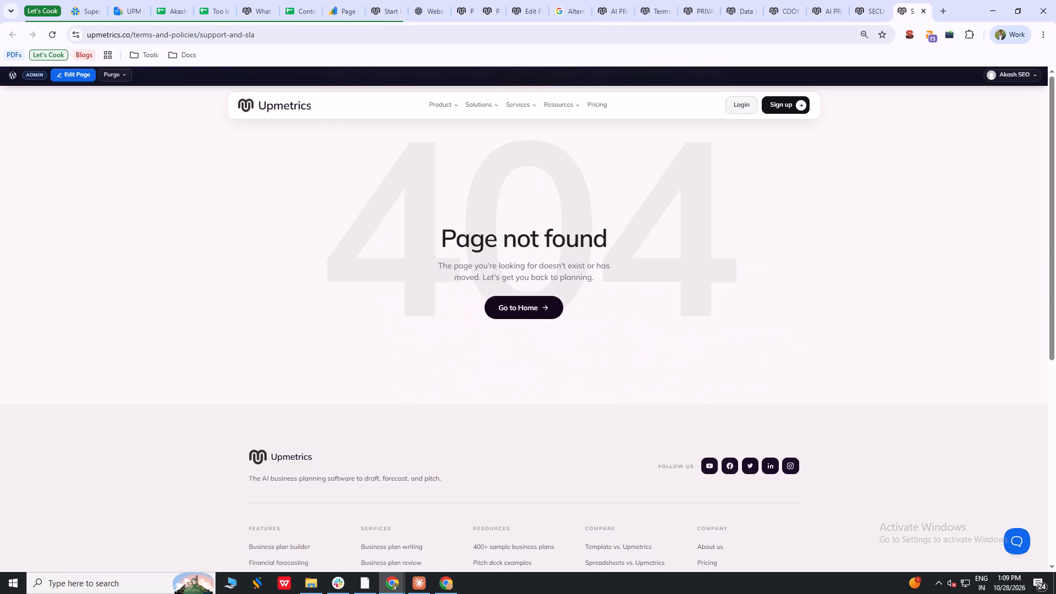
key(ctrl+w)
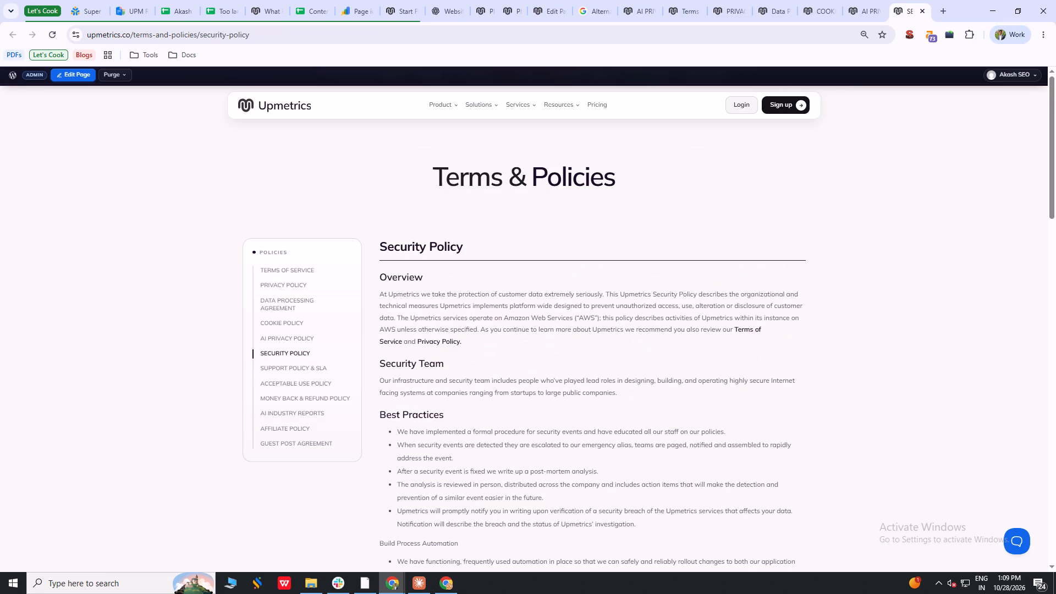
key(ctrl+w)
key(ctrl+w)
key(ctrl+w)
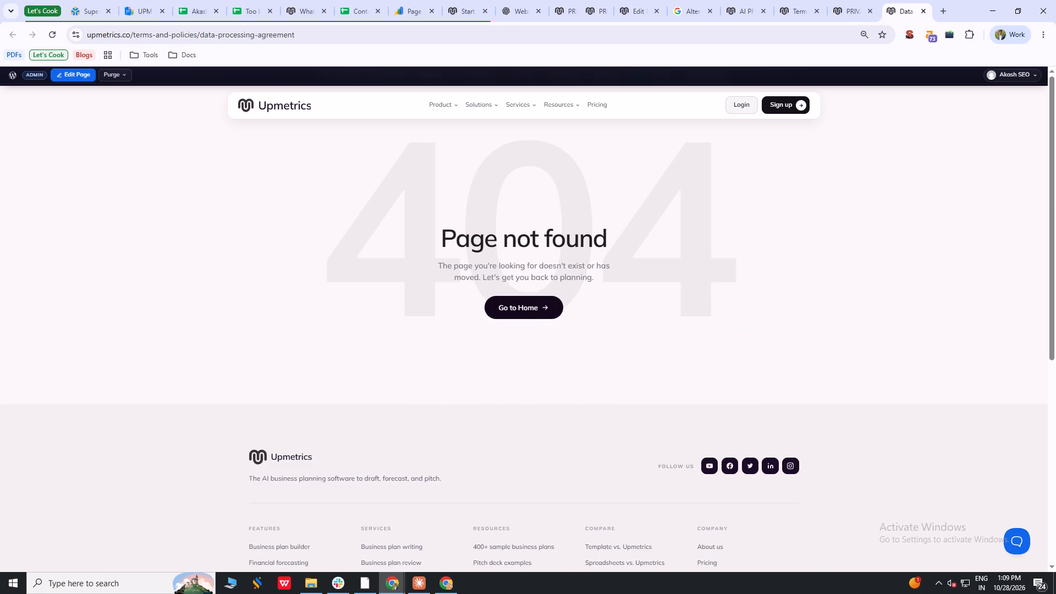
Reload the Data Processing Agreement page, and close its tab and the Privacy Policy tab beside it.
click(52, 34)
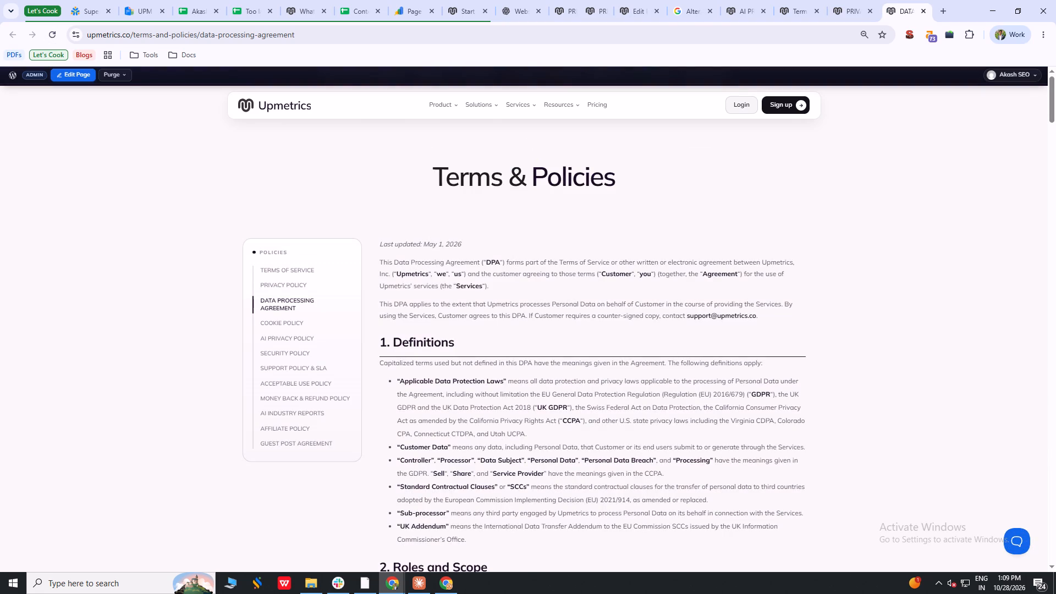
key(ctrl+w)
key(ctrl+w)
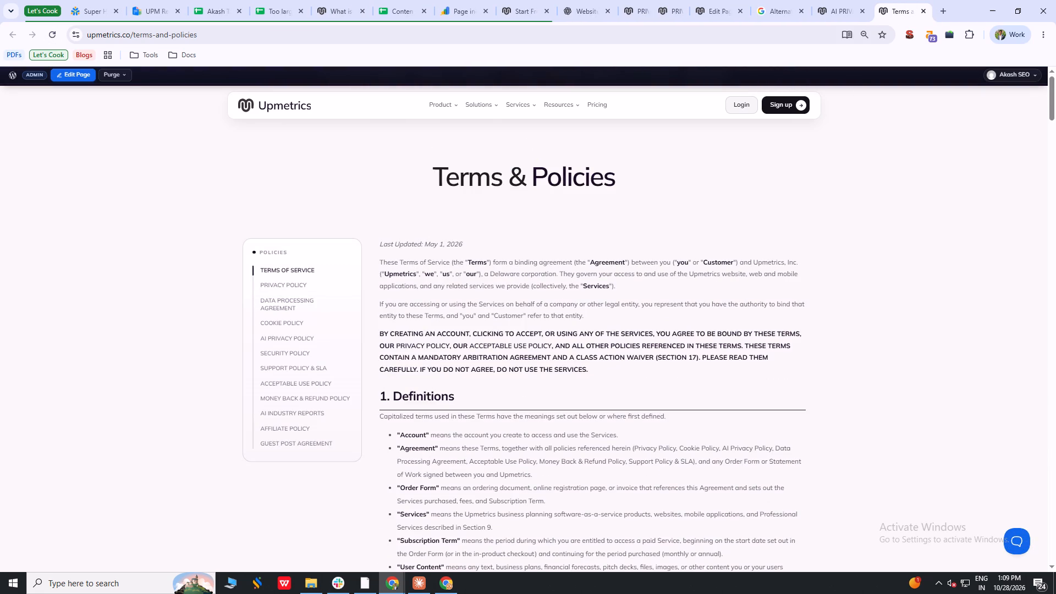
Test the Data Processing Agreement link from the Terms of Service page and reload the agreement.
click(286, 305)
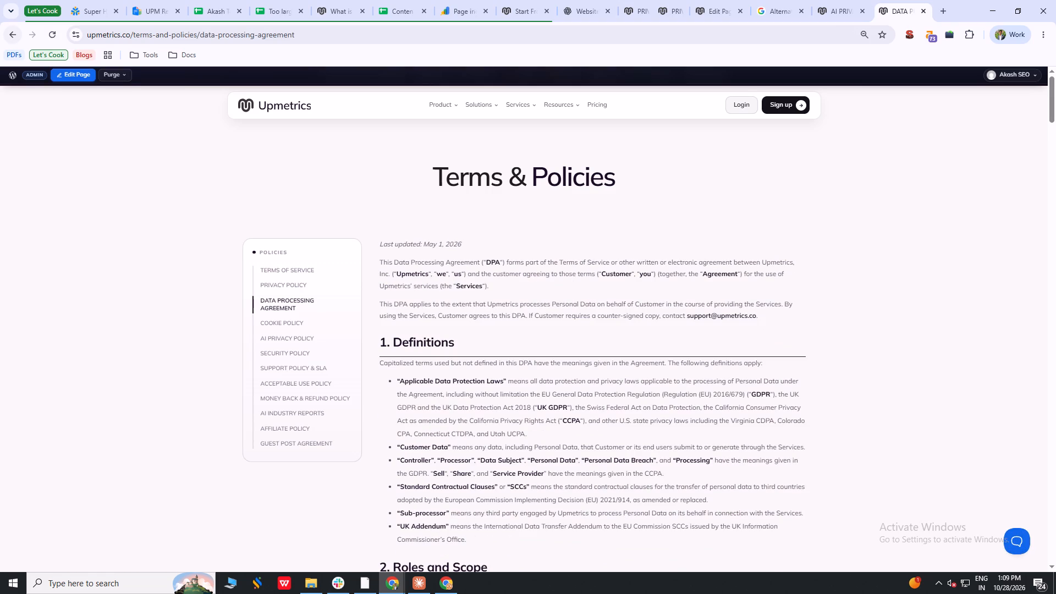
click(836, 0)
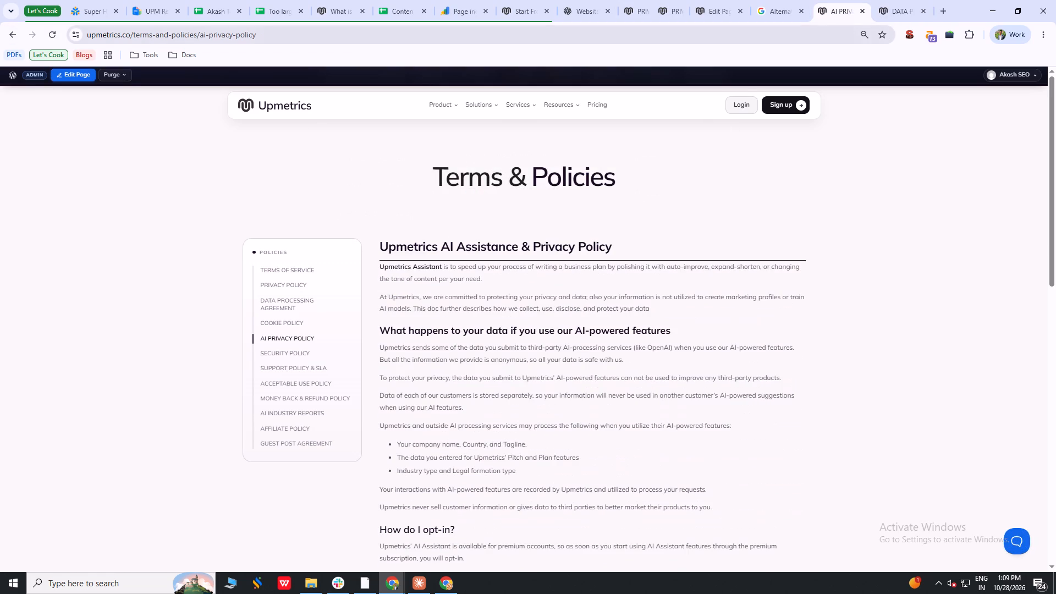
click(878, 0)
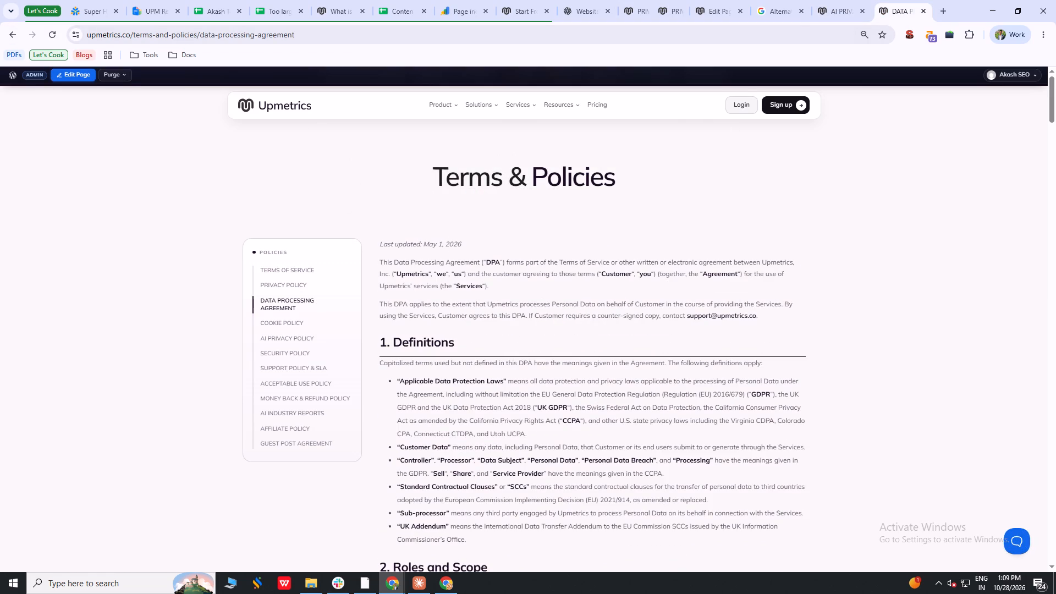
key(F5)
Open the Support Policy & SLA page from the Policies list and reload it repeatedly to test whether it loads reliably.
click(294, 367)
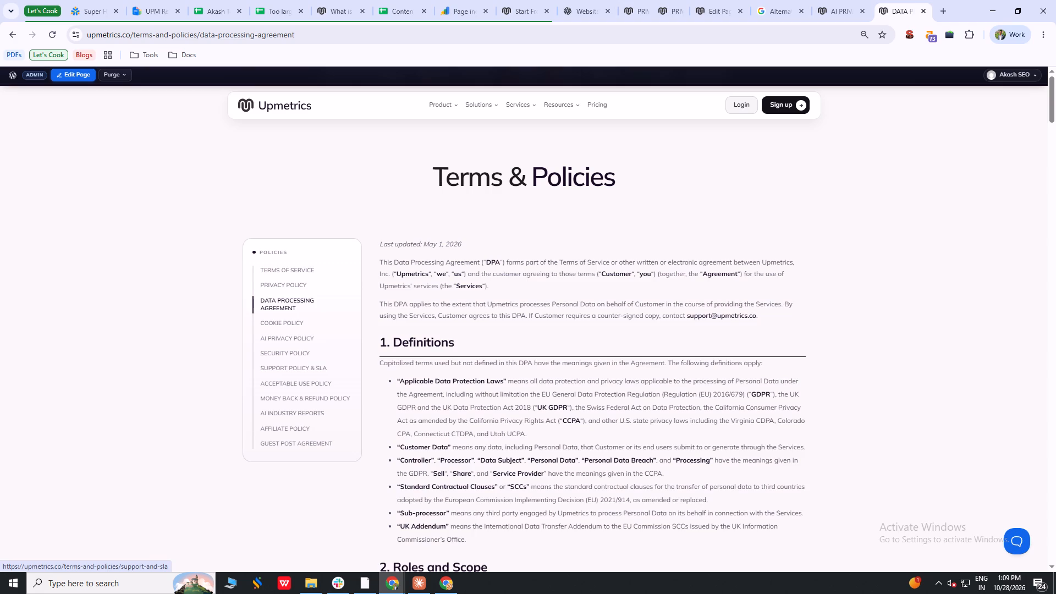
key(F5)
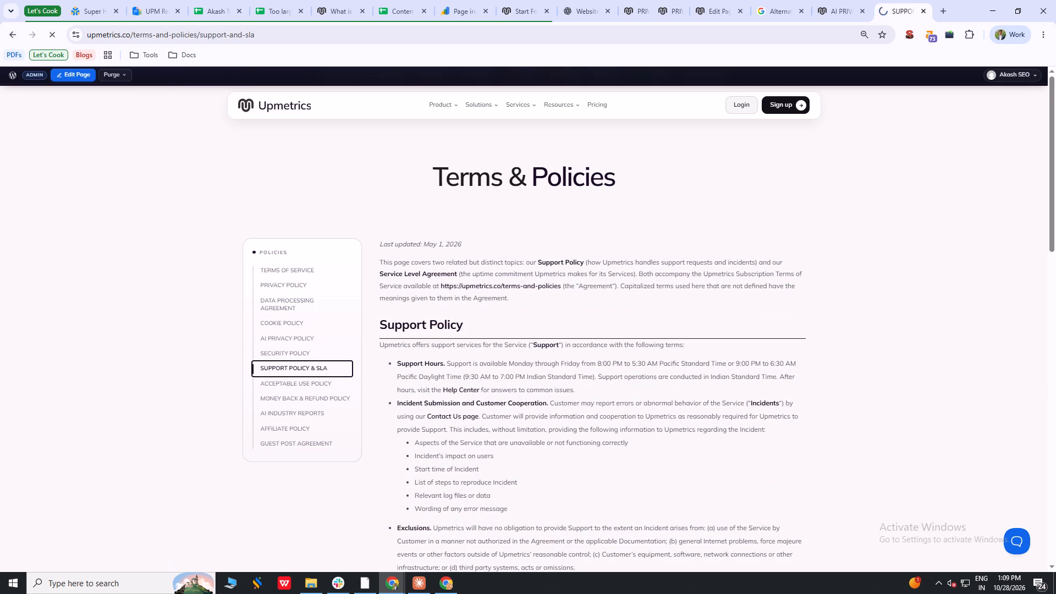
key(F5)
key(F5)
key(F5)
key(F5)
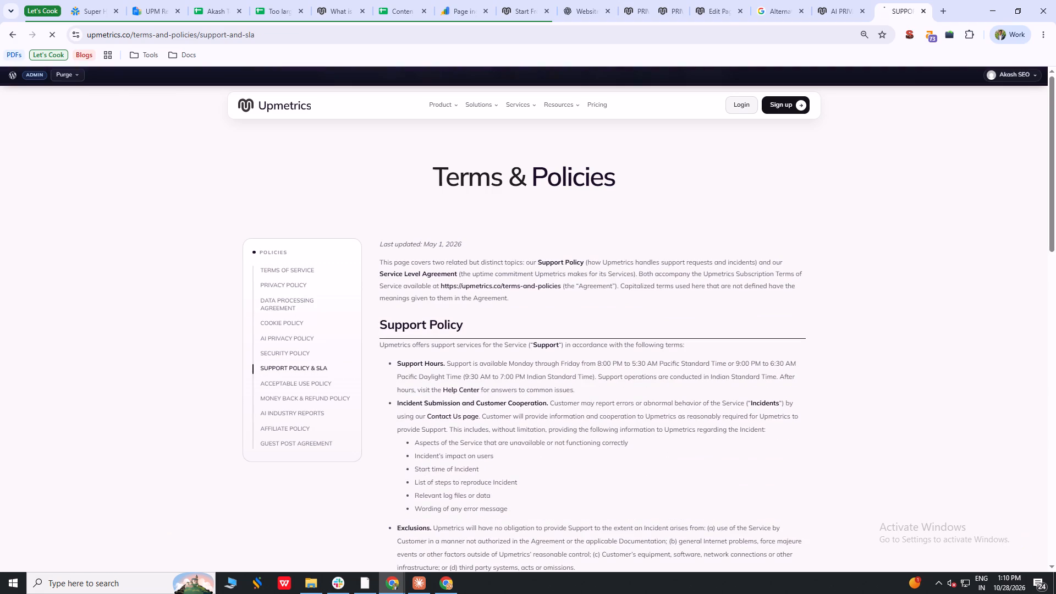
key(F5)
key(F5)
key(F5)
key(F5)
key(F5)
key(F5)
key(F5)
key(F5)
key(F5)
key(F5)
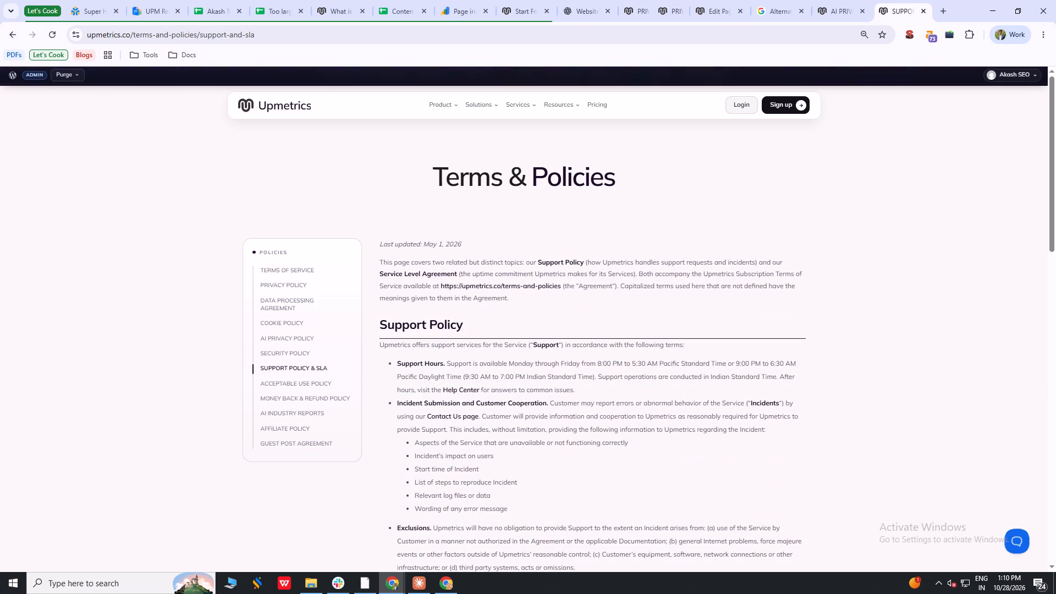
Open the Support Policy & SLA page in another tab and reload it to recheck that it loads.
middle_click(307, 367)
click(885, 0)
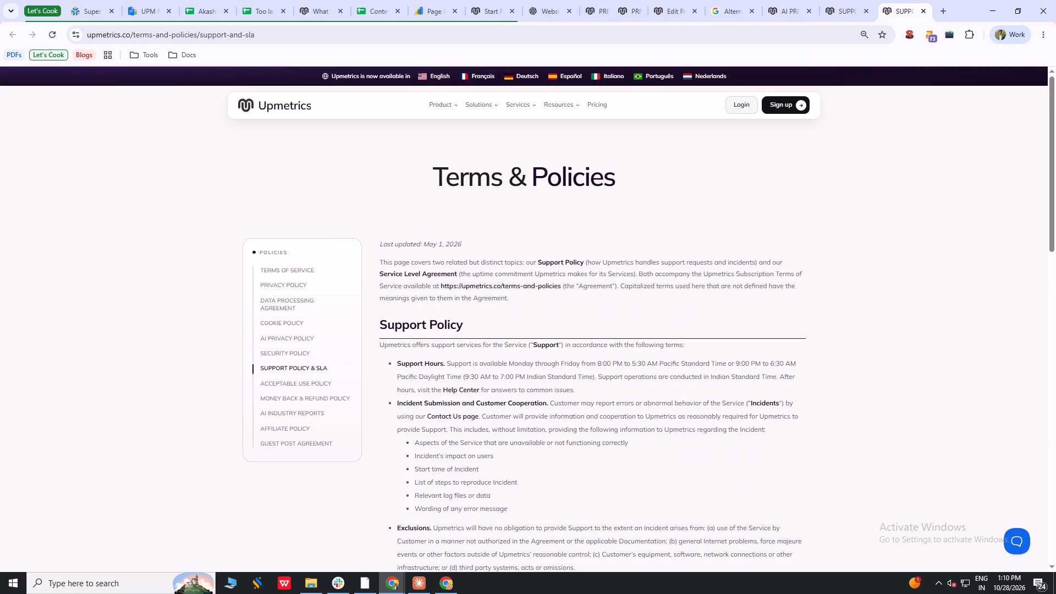
key(F5)
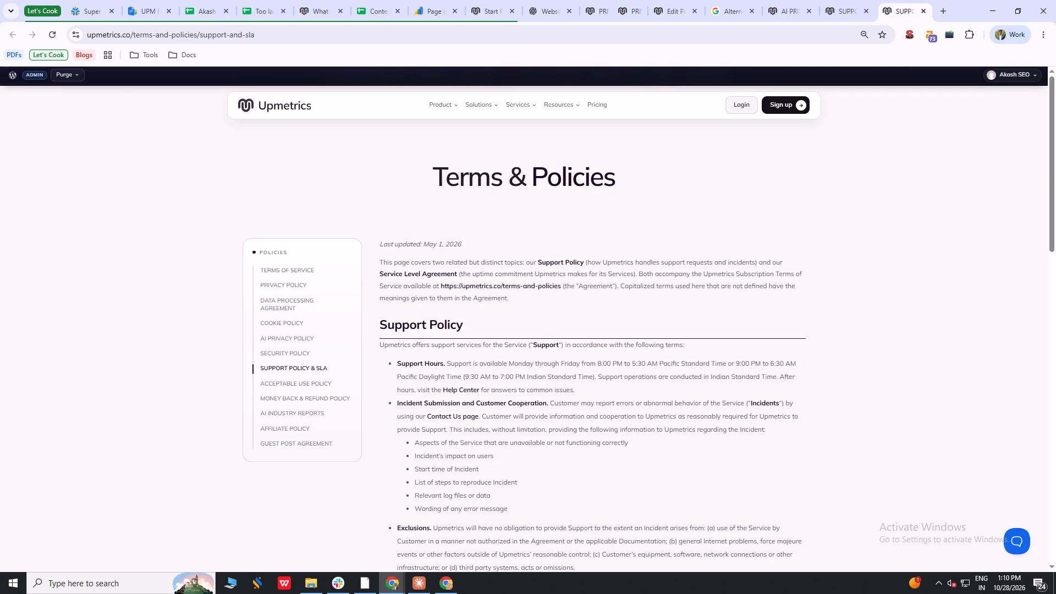
Open every page in the Policies list, from Terms of Service to Guest Post Agreement, each in its own background tab.
ctrl+click(279, 267)
ctrl+click(285, 286)
ctrl+click(281, 303)
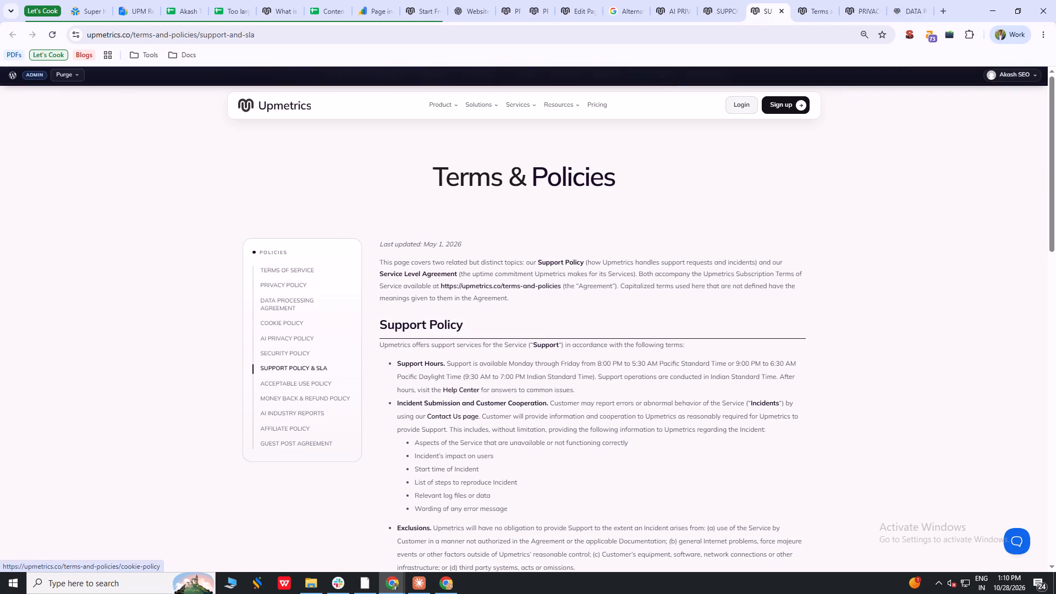
ctrl+click(281, 324)
ctrl+click(296, 337)
ctrl+click(292, 352)
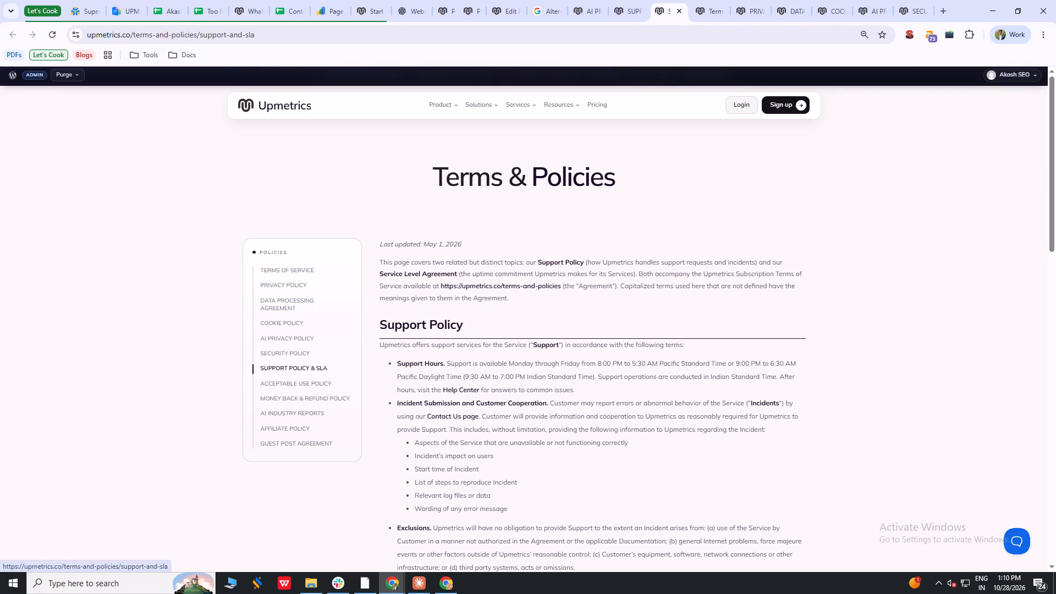
ctrl+click(300, 365)
ctrl+click(305, 383)
ctrl+click(308, 397)
ctrl+click(304, 414)
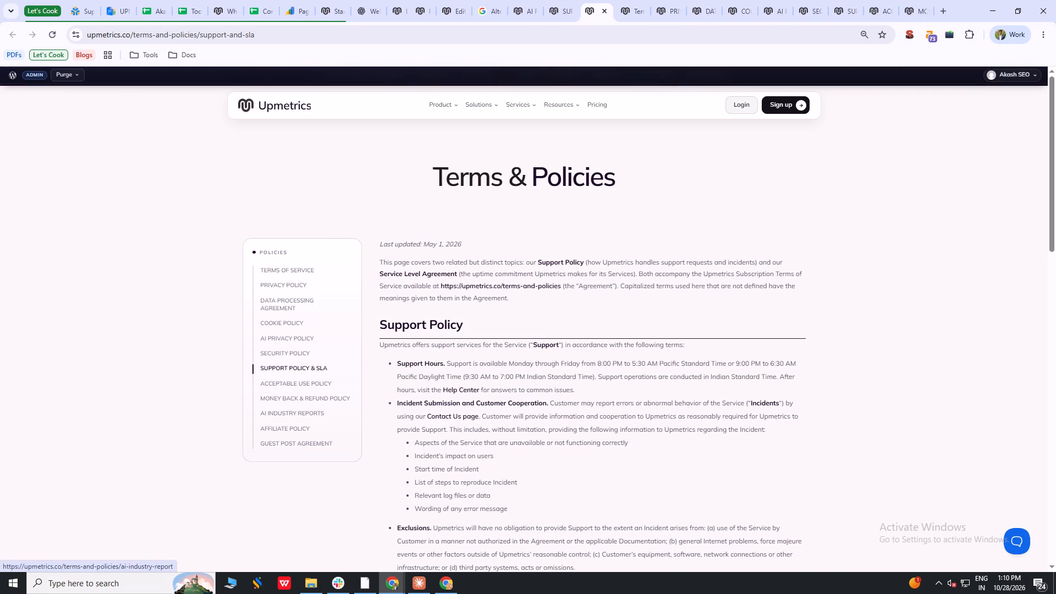
ctrl+click(298, 427)
ctrl+click(300, 443)
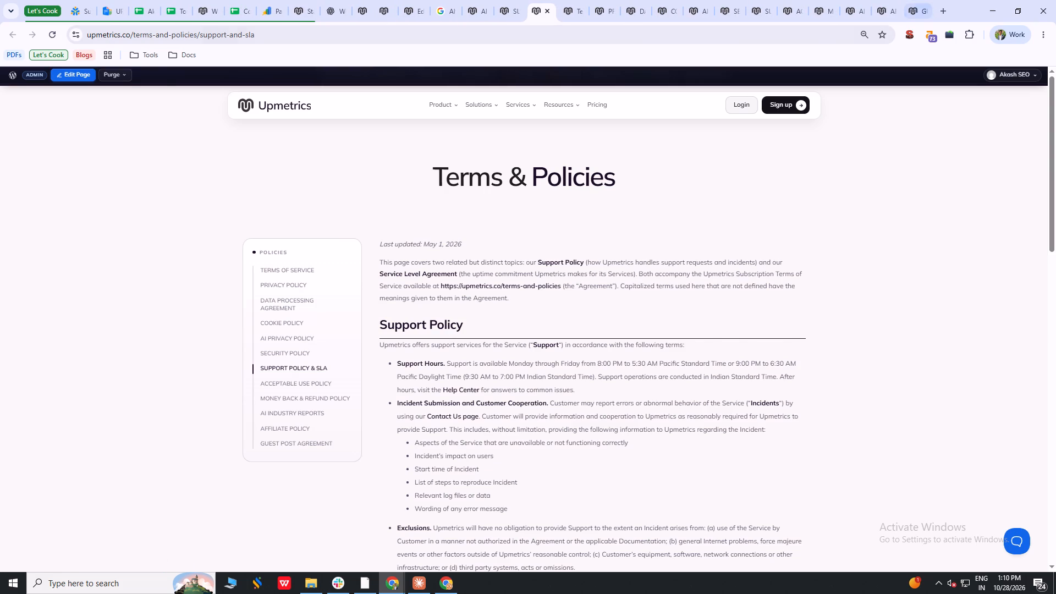
Check that the opened policy pages load, from Guest Post Agreement back to Terms of Service, closing each tab before it.
click(913, 0)
key(ctrl+w)
key(ctrl+w)
key(ctrl+w)
key(ctrl+w)
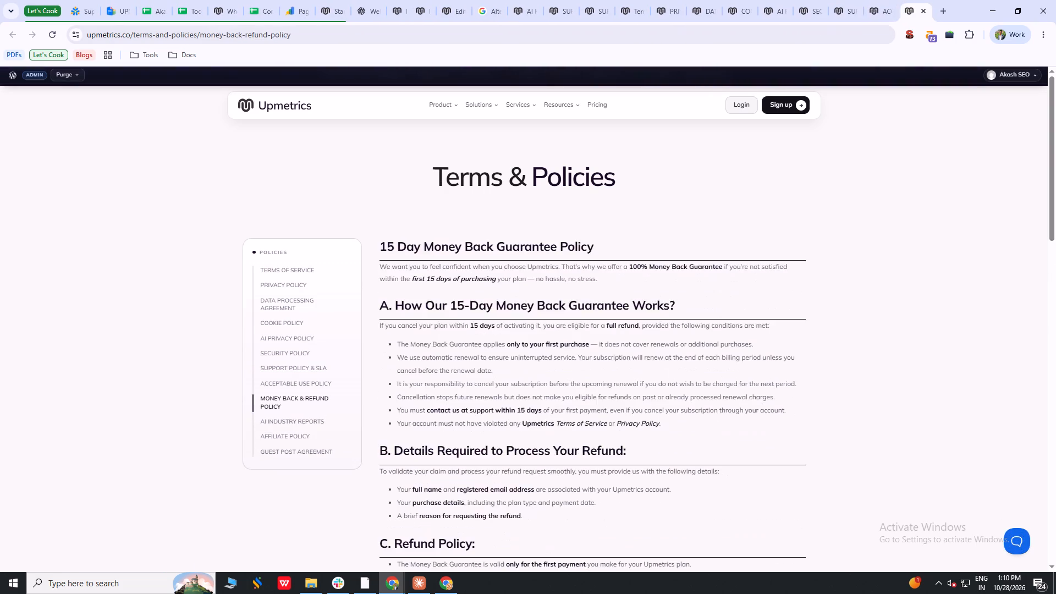
key(ctrl+w)
key(ctrl+w)
key(ctrl+w)
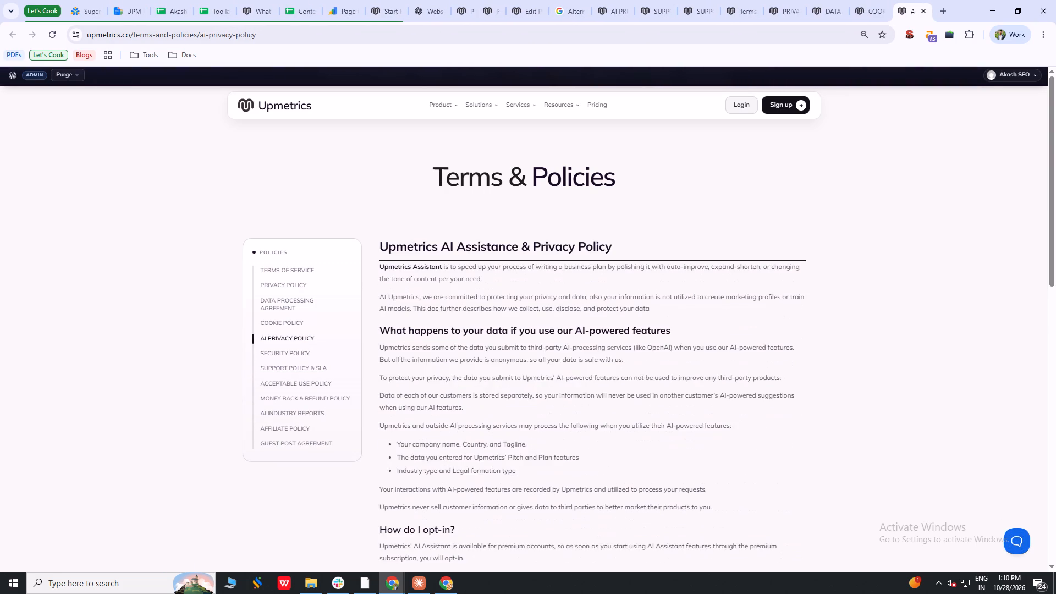
key(ctrl+w)
key(ctrl+w)
key(ctrl+w)
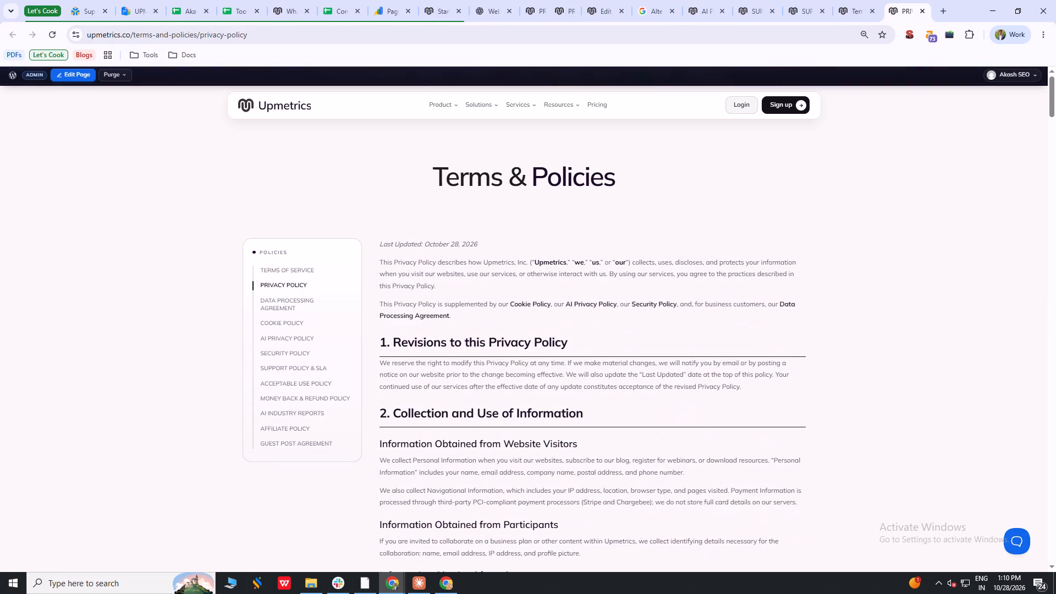
key(ctrl+w)
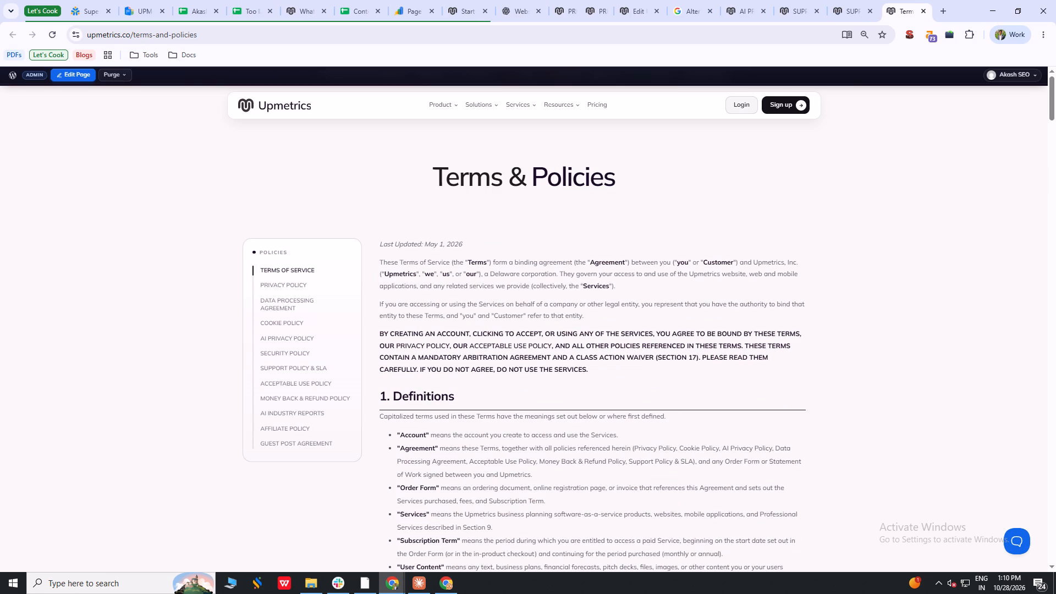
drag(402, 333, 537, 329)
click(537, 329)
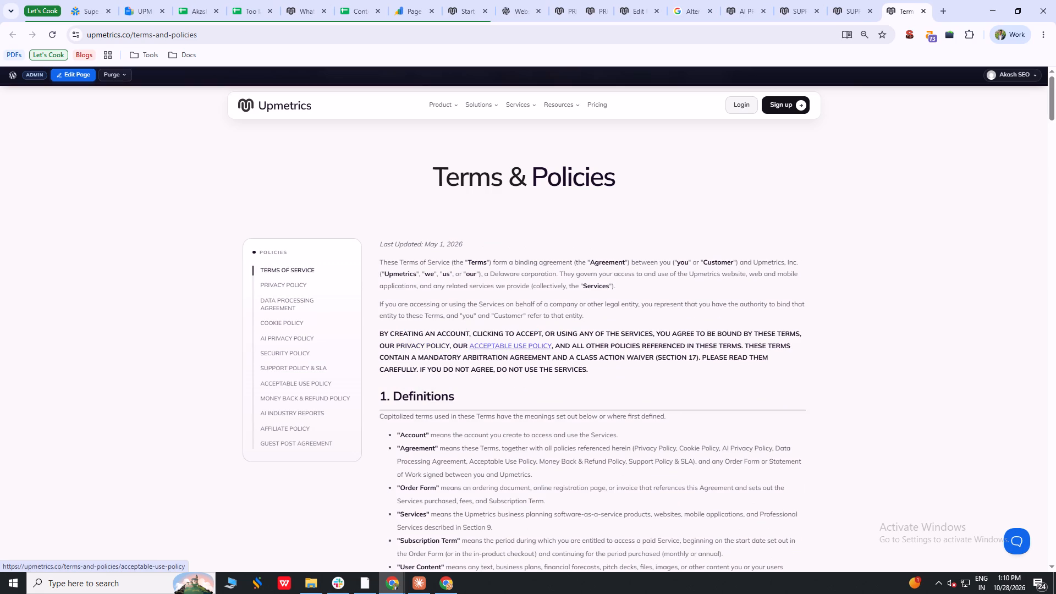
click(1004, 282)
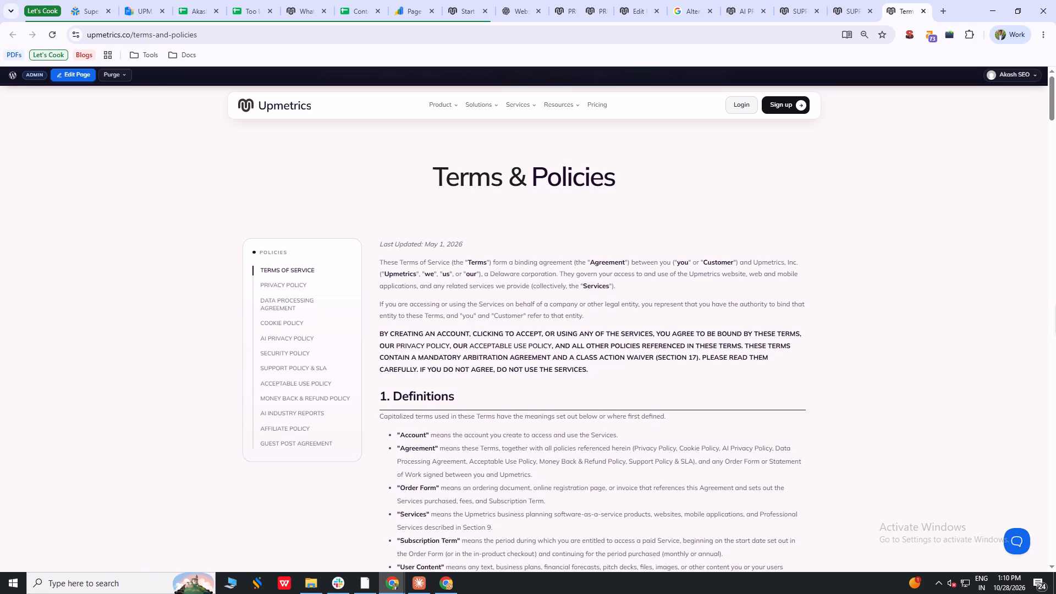
Close the remaining policy tabs, the Google wording search, the page editor and the side-by-side Privacy Policy comparison.
middle_click(906, 0)
middle_click(906, 0)
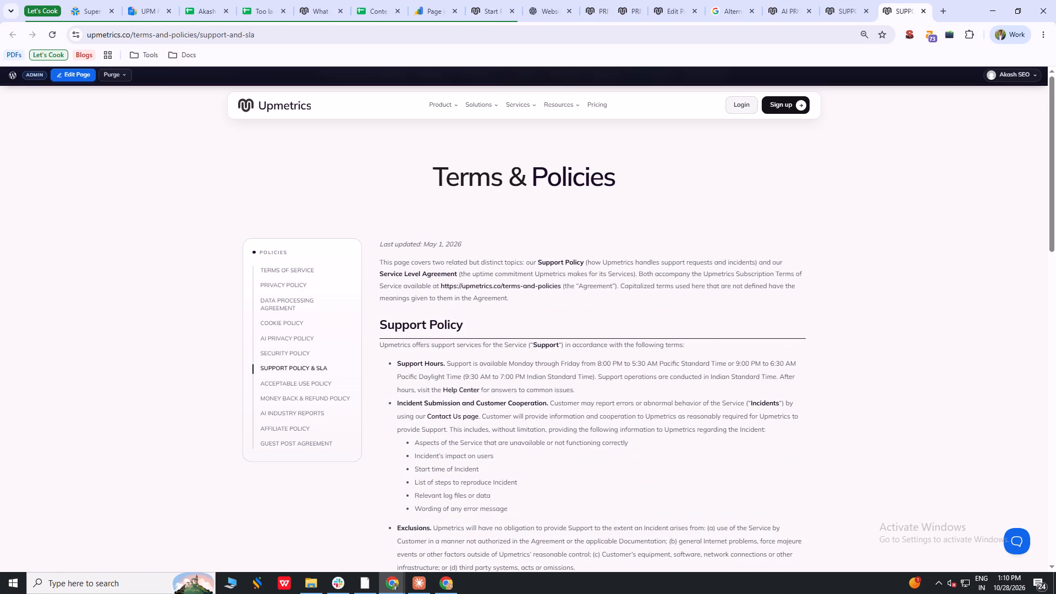
middle_click(904, 0)
middle_click(901, 0)
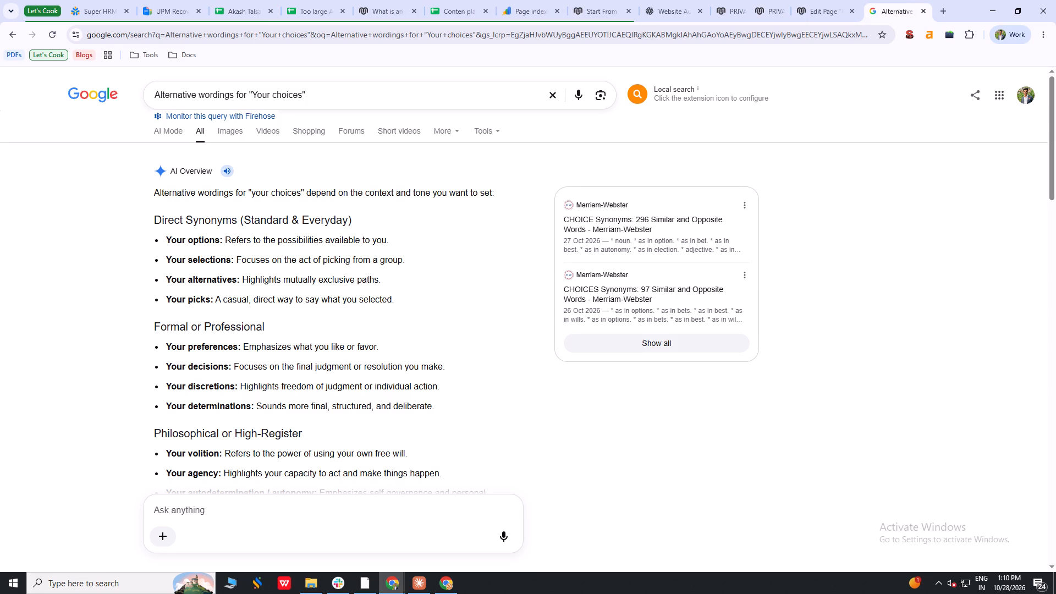
middle_click(906, 0)
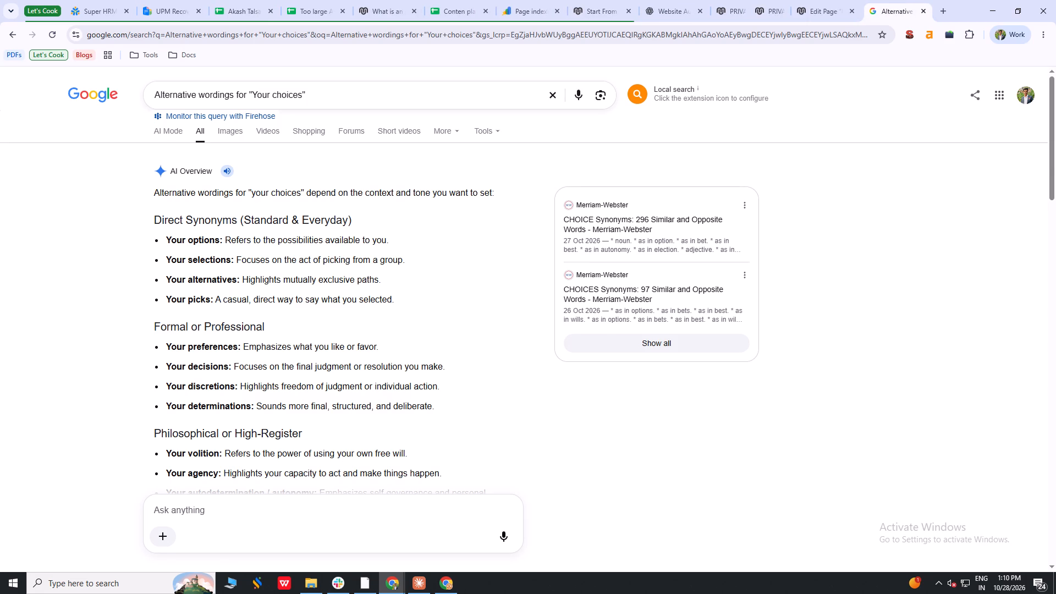
middle_click(906, 1)
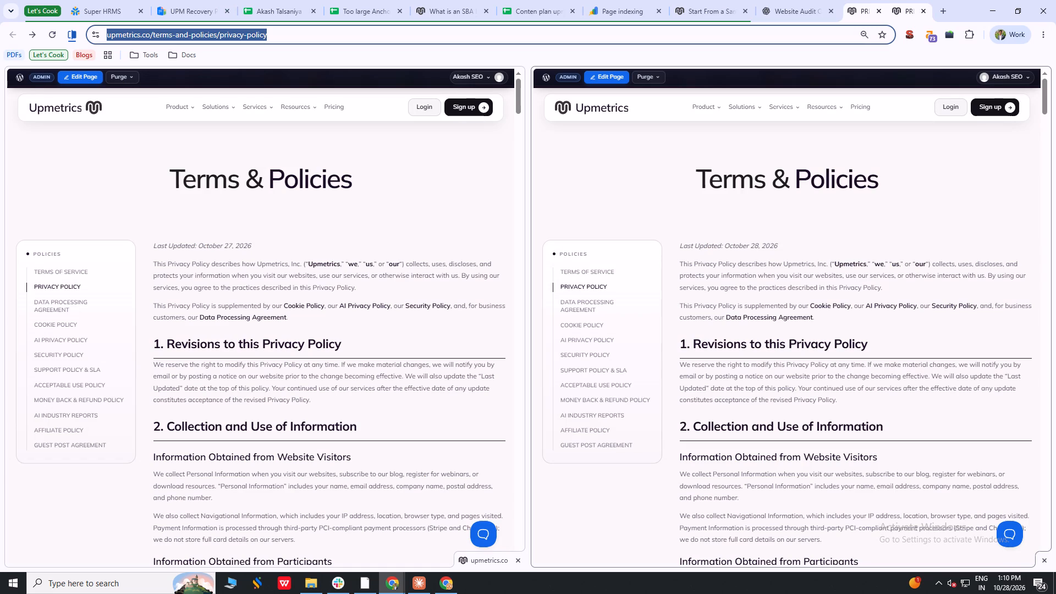
middle_click(871, 1)
middle_click(870, 2)
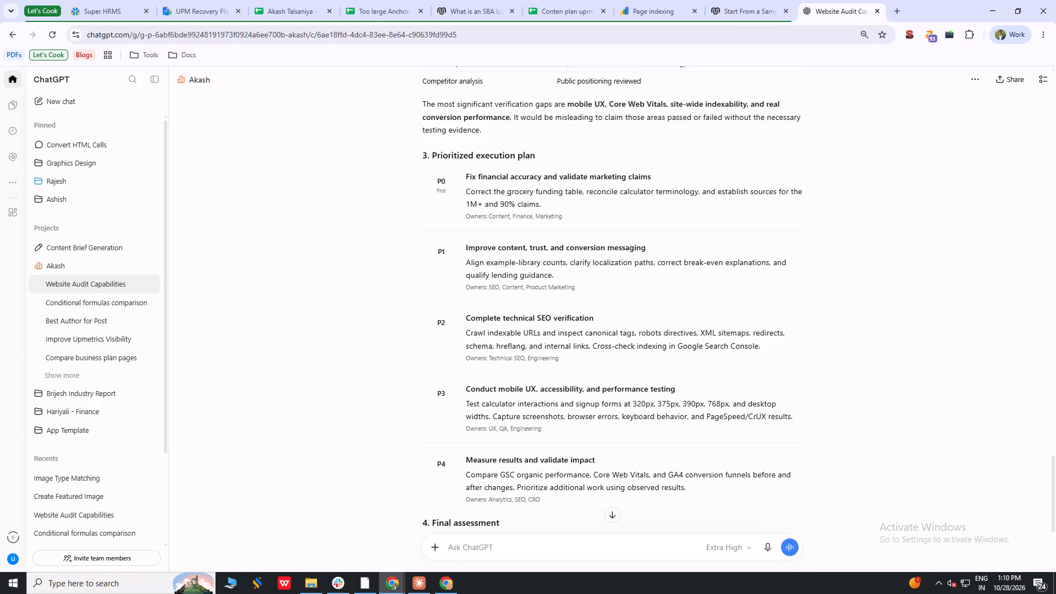
click(855, 360)
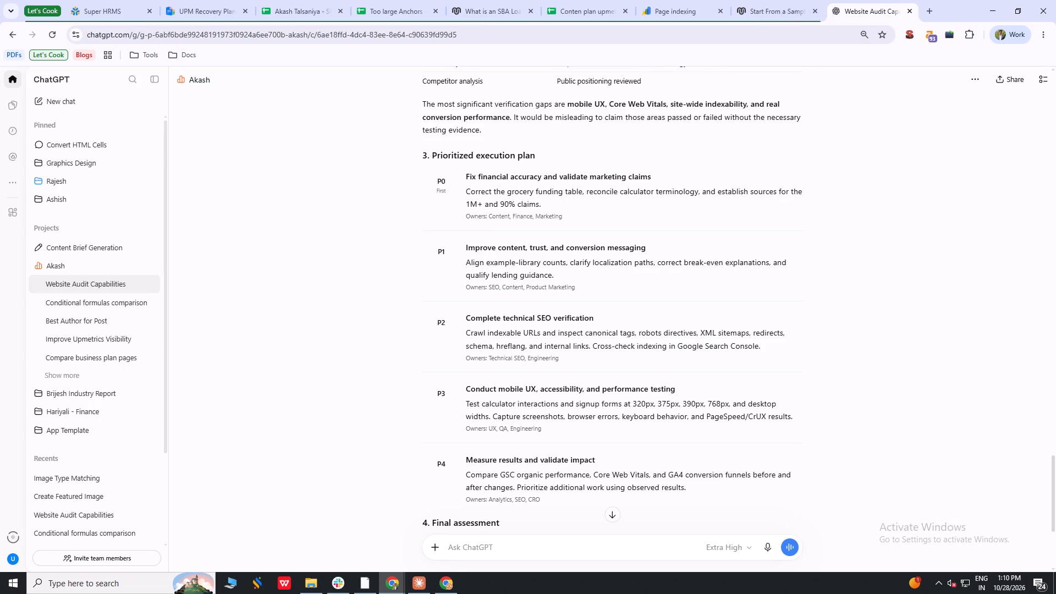
Look over the Upmetrics LOG sheet and the first rows of the Too large Anchors spreadsheet.
click(299, 0)
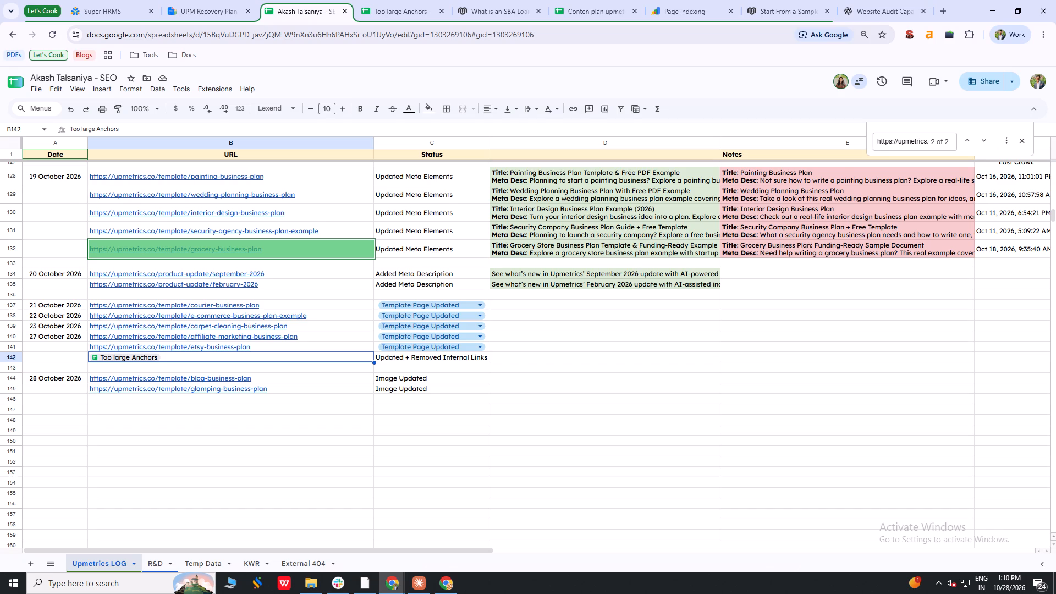
click(632, 450)
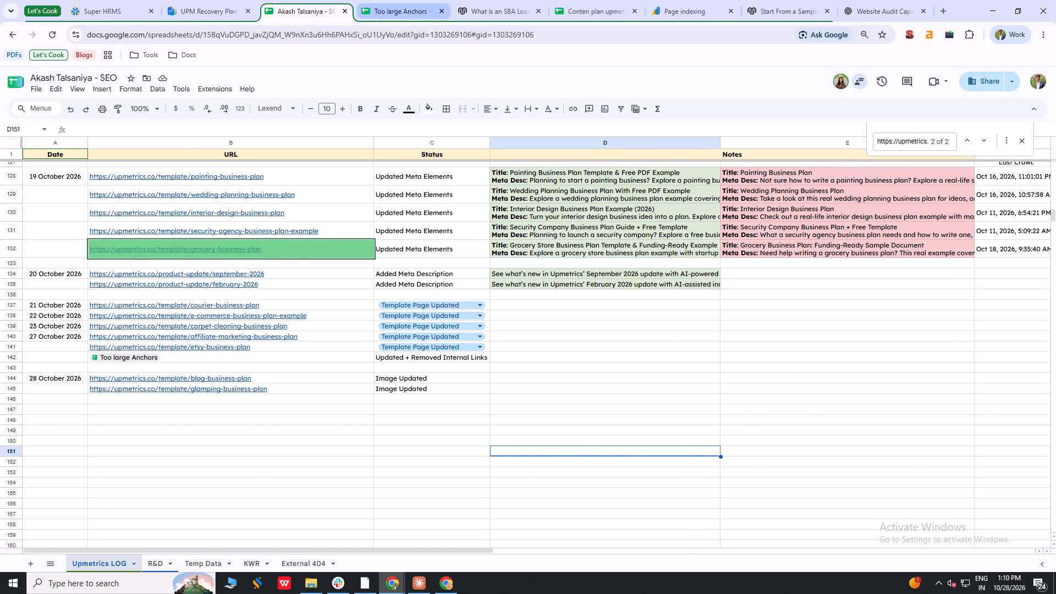
click(393, 0)
scroll(578, 489, up, 7)
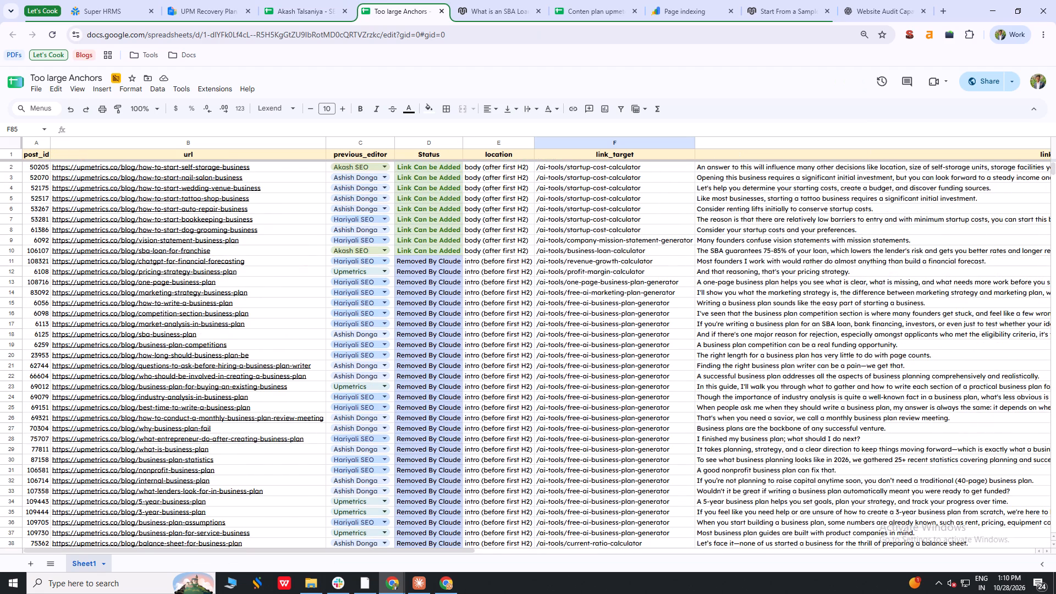
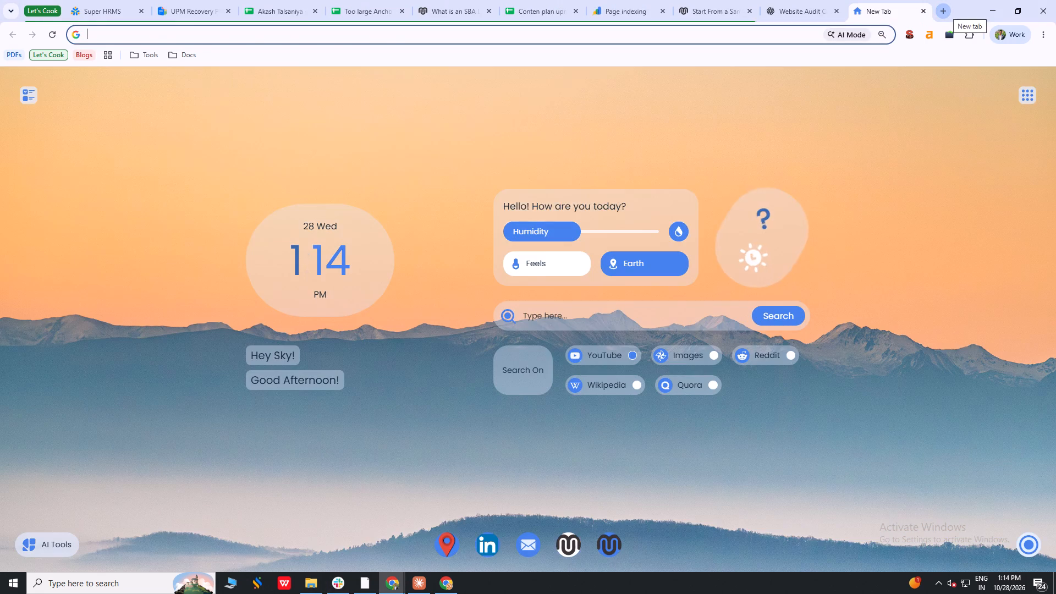
Open the live Upmetrics AI Privacy Policy page and bring up its page editor.
text(pri)
key(Return)
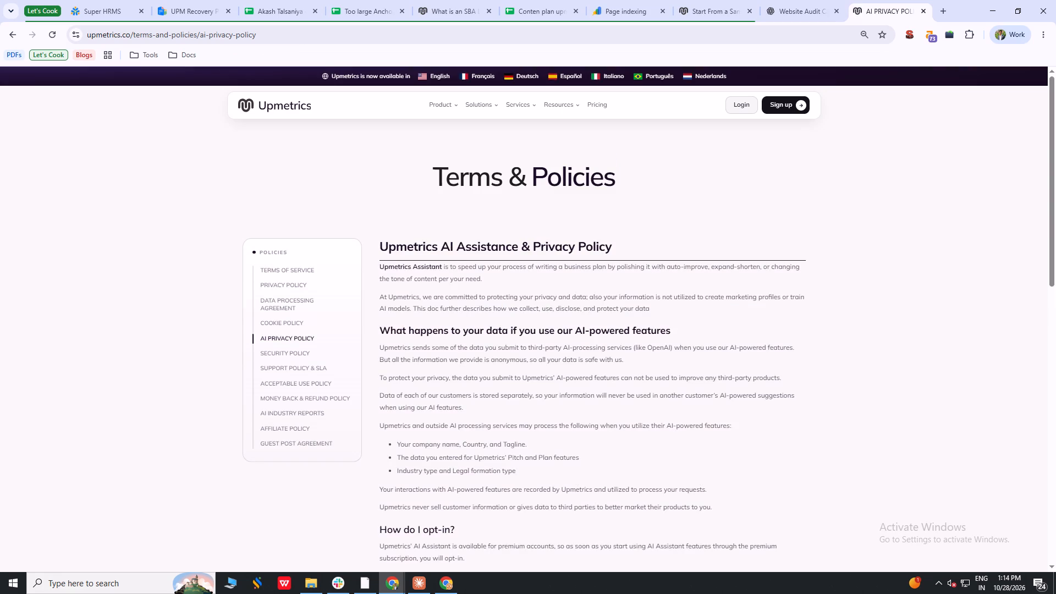
click(163, 148)
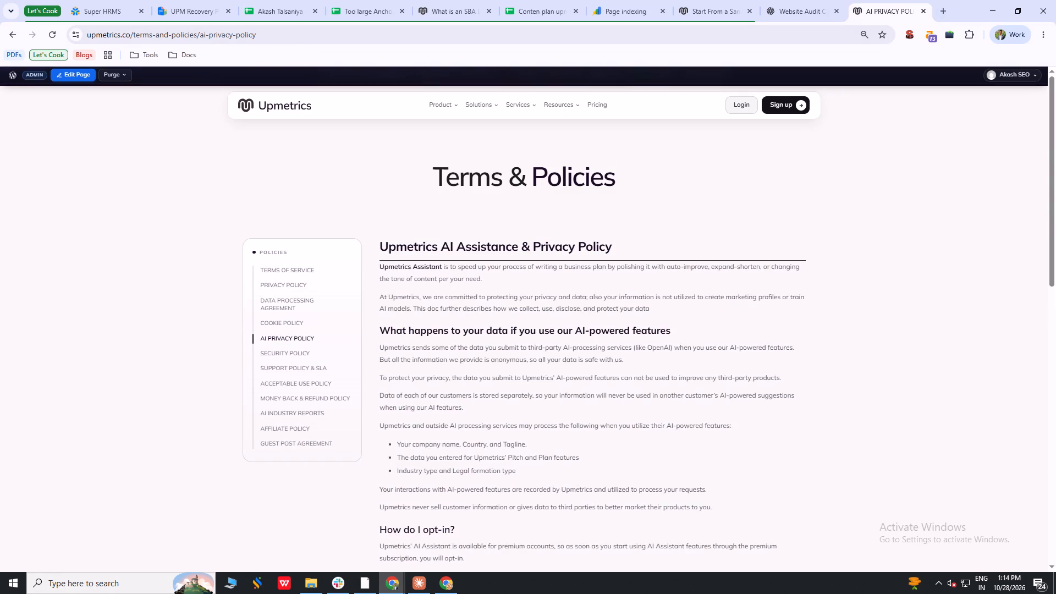
ctrl+click(75, 76)
click(895, 0)
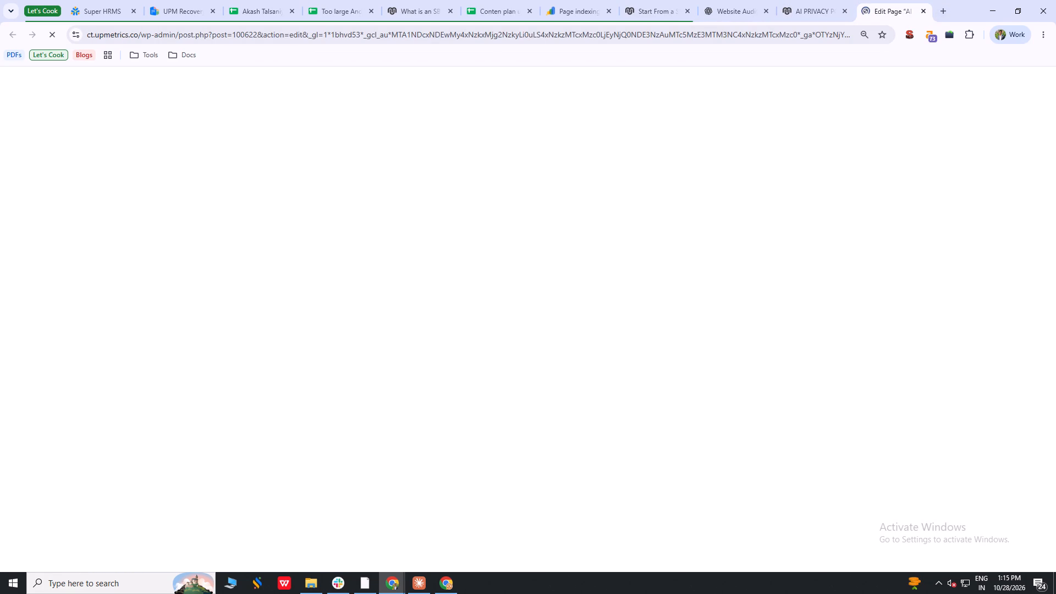
Look over the AI Privacy Policy content in the page editor, and close the editor.
scroll(568, 346, down, 4)
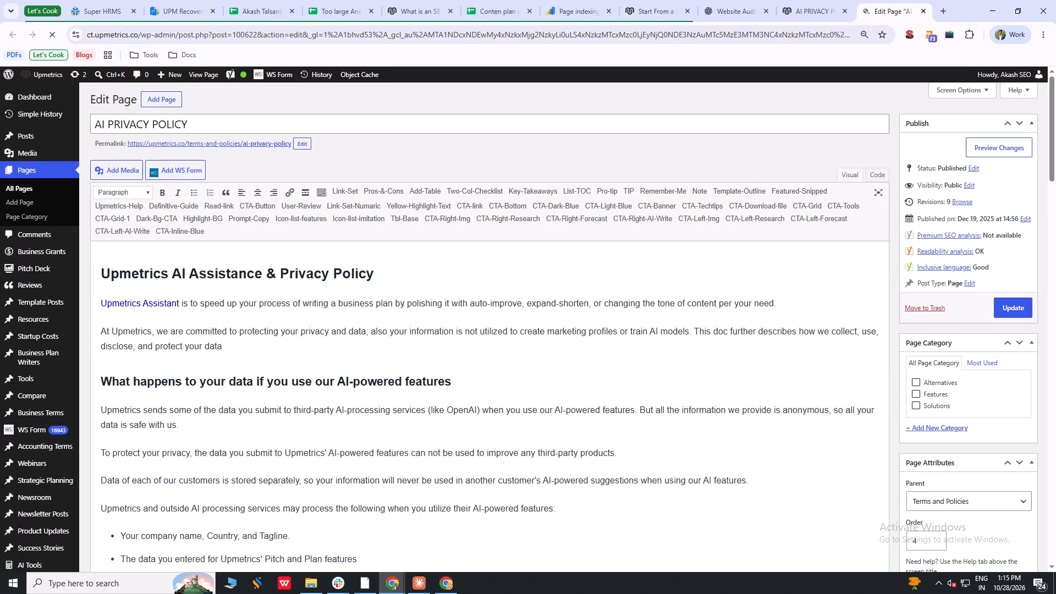
scroll(534, 355, down, 1)
scroll(450, 358, down, 2)
scroll(302, 235, down, 1)
scroll(410, 294, up, 4)
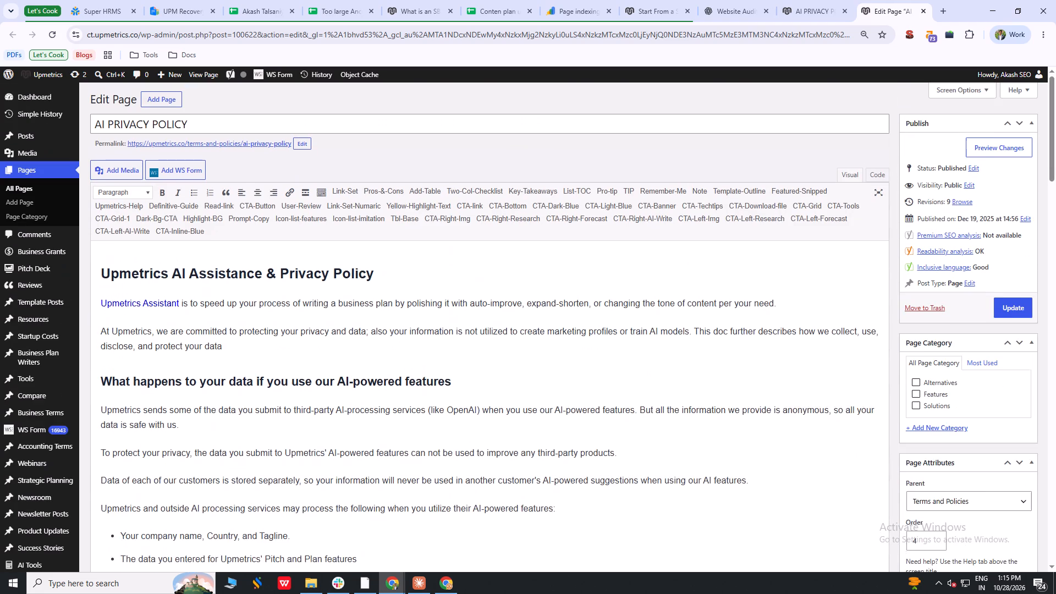
scroll(423, 313, up, 8)
scroll(280, 382, down, 5)
scroll(485, 336, up, 7)
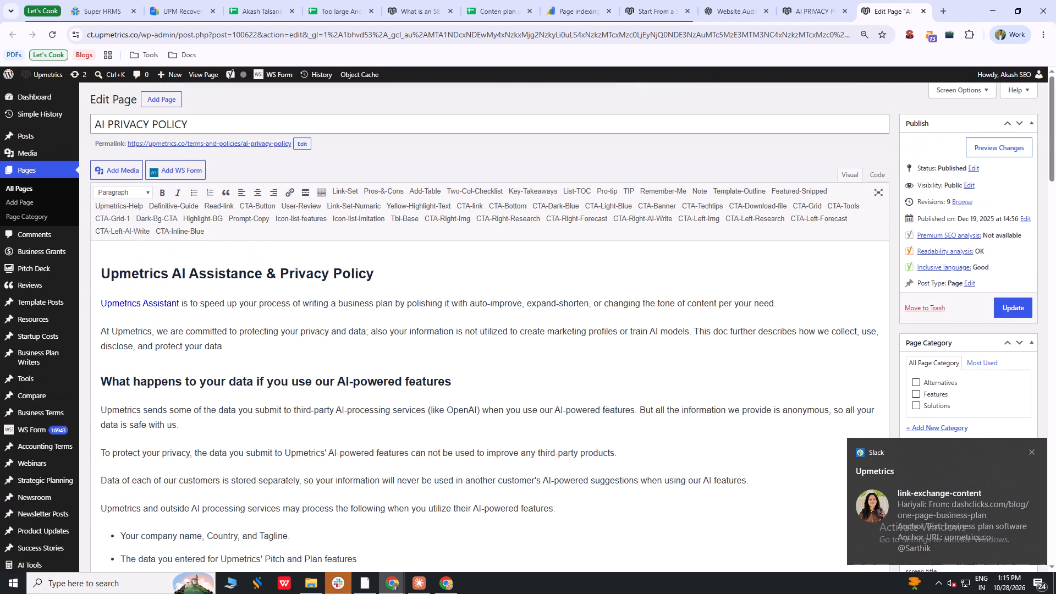
scroll(501, 343, up, 4)
middle_click(889, 0)
Open the live Privacy Policy page and review it down to the "Your choices" and "5. Your Choices" sections.
click(280, 280)
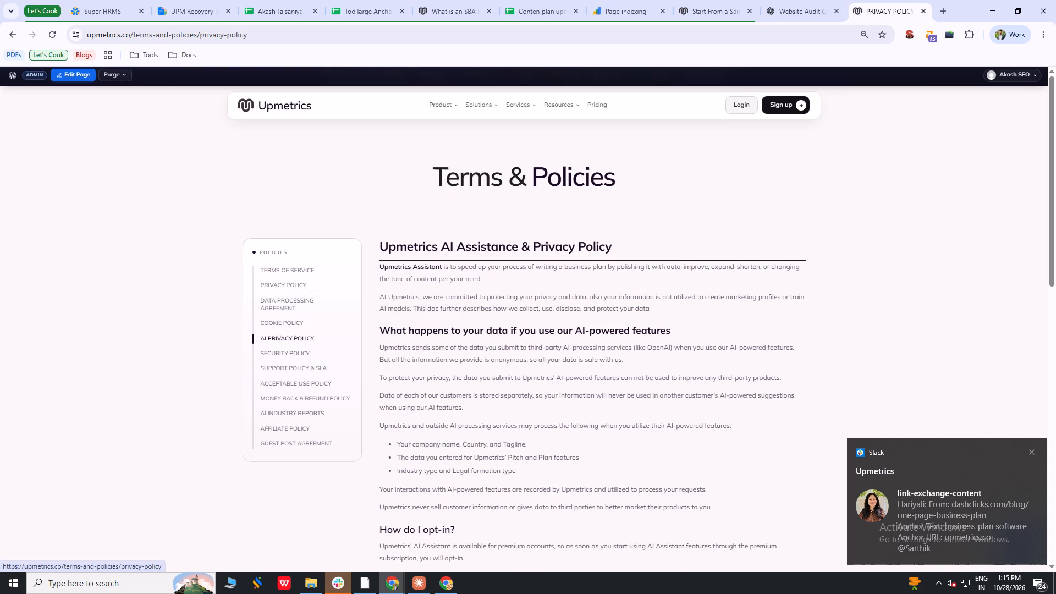
scroll(502, 266, down, 2)
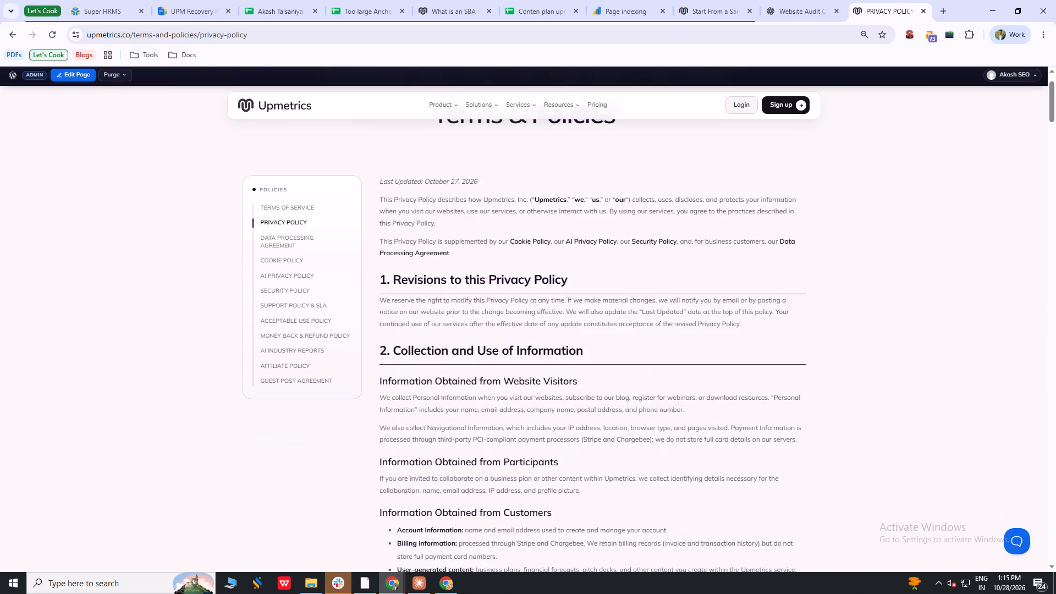
scroll(504, 265, down, 8)
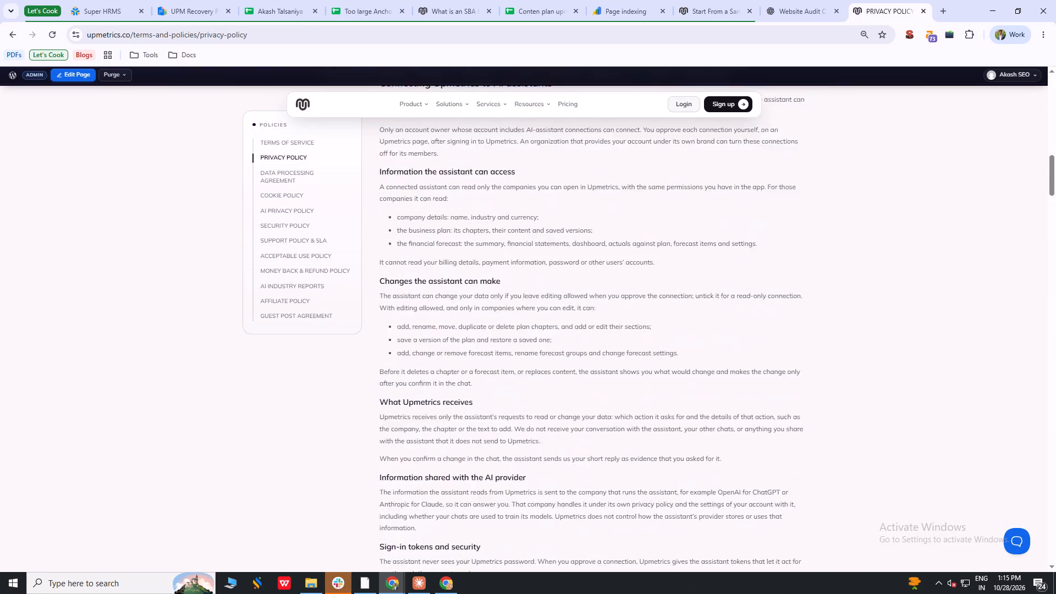
scroll(489, 242, down, 4)
ctrl+scroll(491, 237, up, 1)
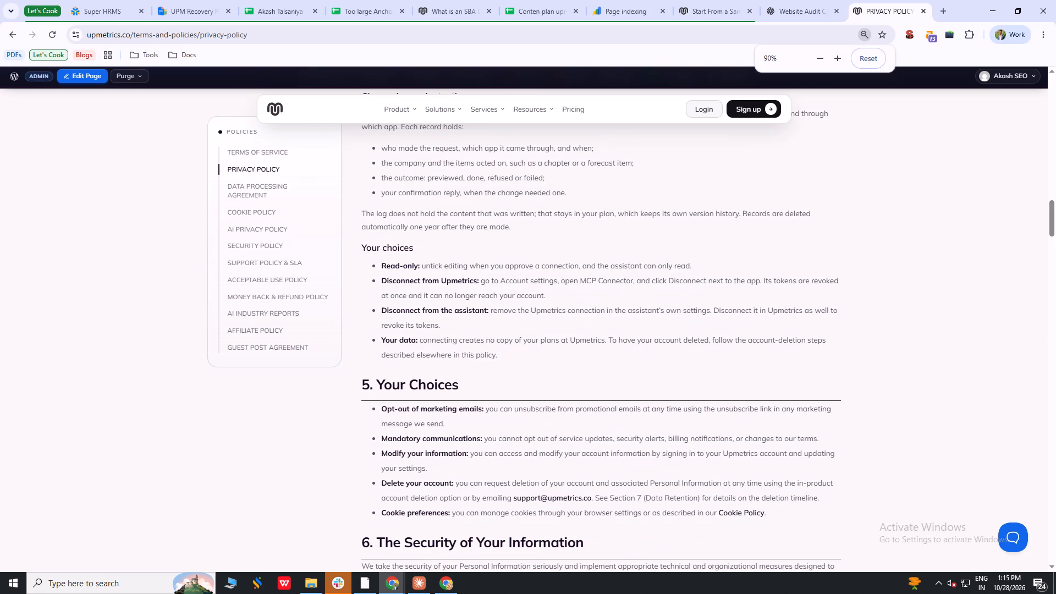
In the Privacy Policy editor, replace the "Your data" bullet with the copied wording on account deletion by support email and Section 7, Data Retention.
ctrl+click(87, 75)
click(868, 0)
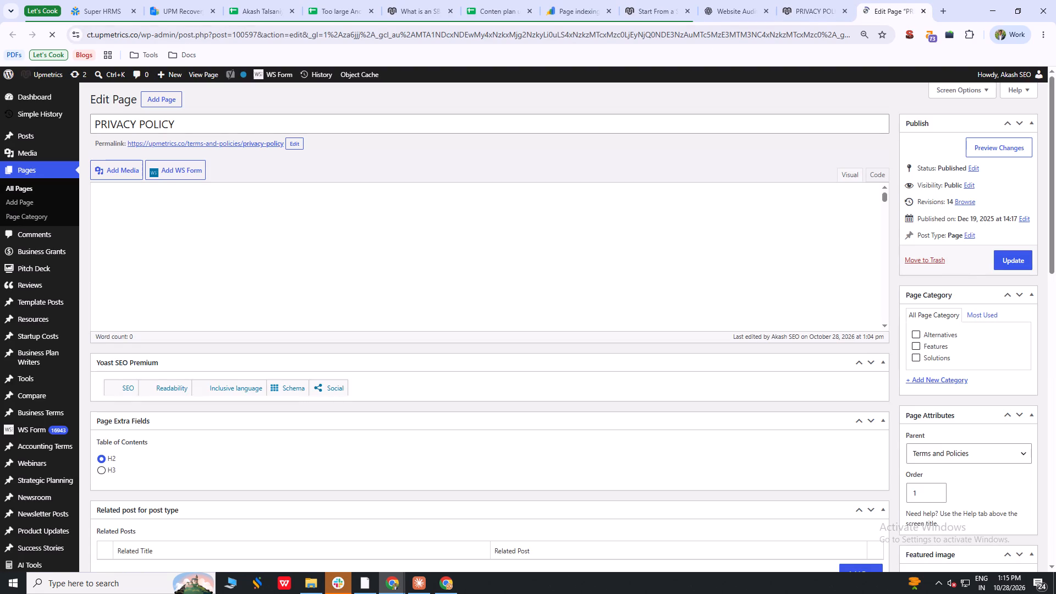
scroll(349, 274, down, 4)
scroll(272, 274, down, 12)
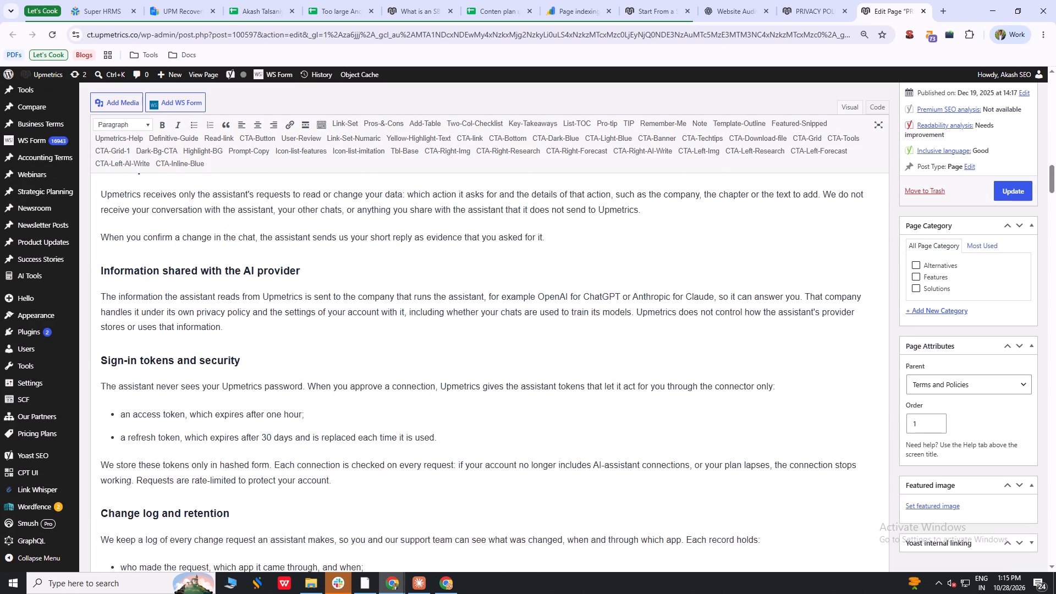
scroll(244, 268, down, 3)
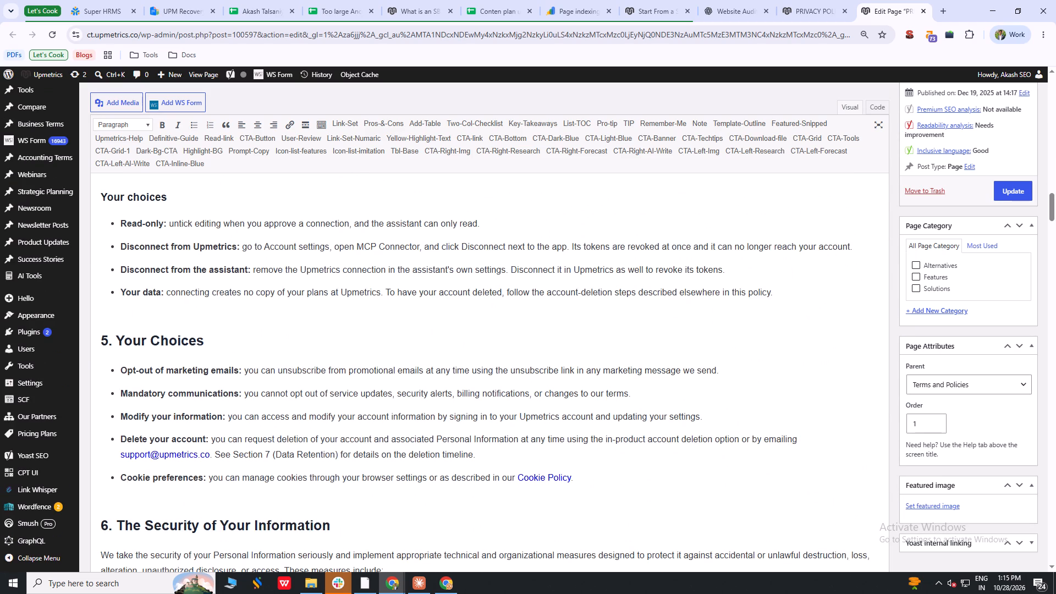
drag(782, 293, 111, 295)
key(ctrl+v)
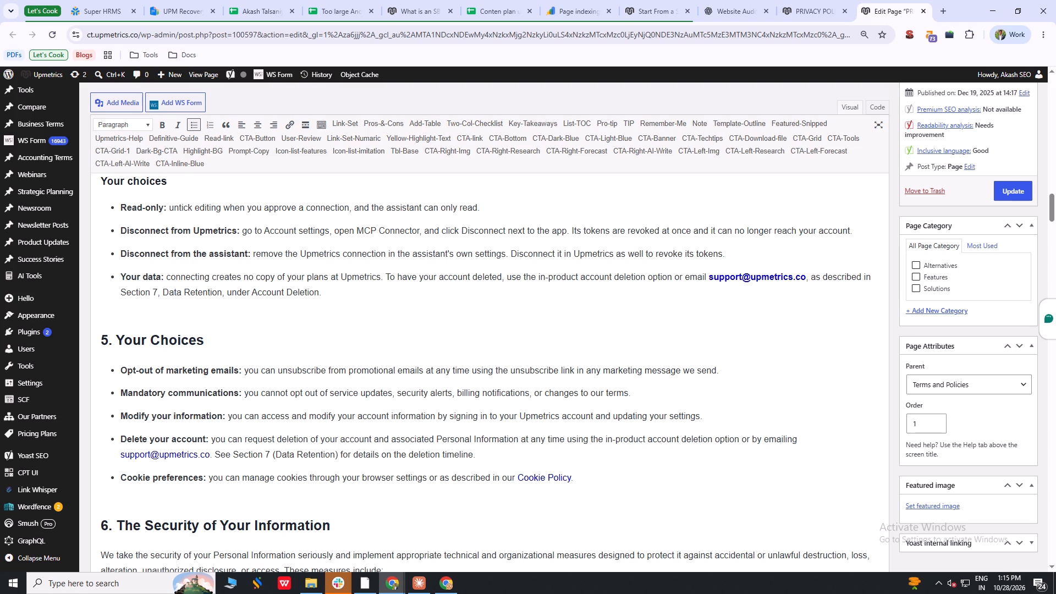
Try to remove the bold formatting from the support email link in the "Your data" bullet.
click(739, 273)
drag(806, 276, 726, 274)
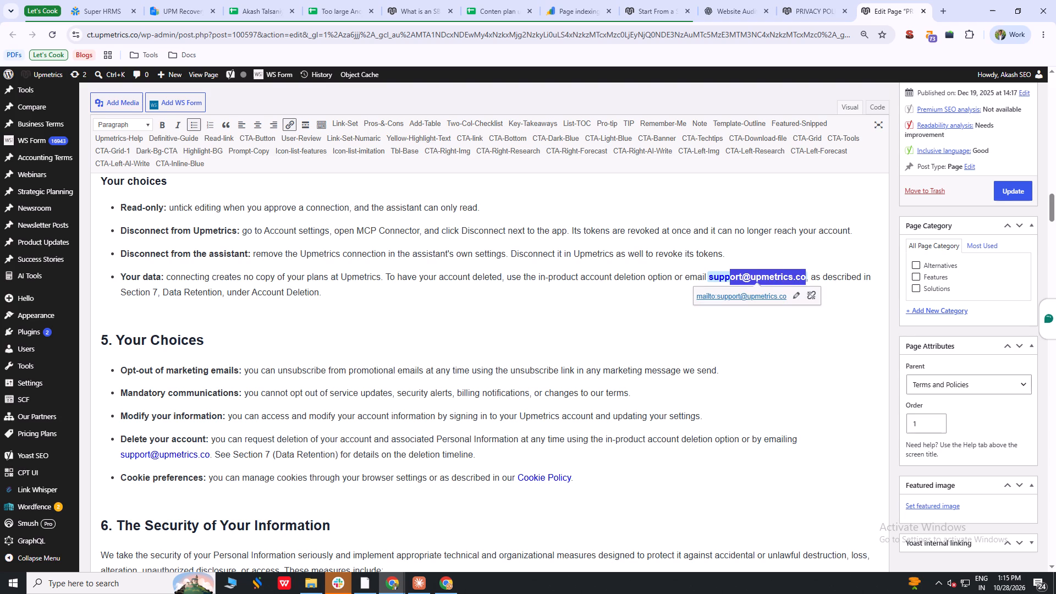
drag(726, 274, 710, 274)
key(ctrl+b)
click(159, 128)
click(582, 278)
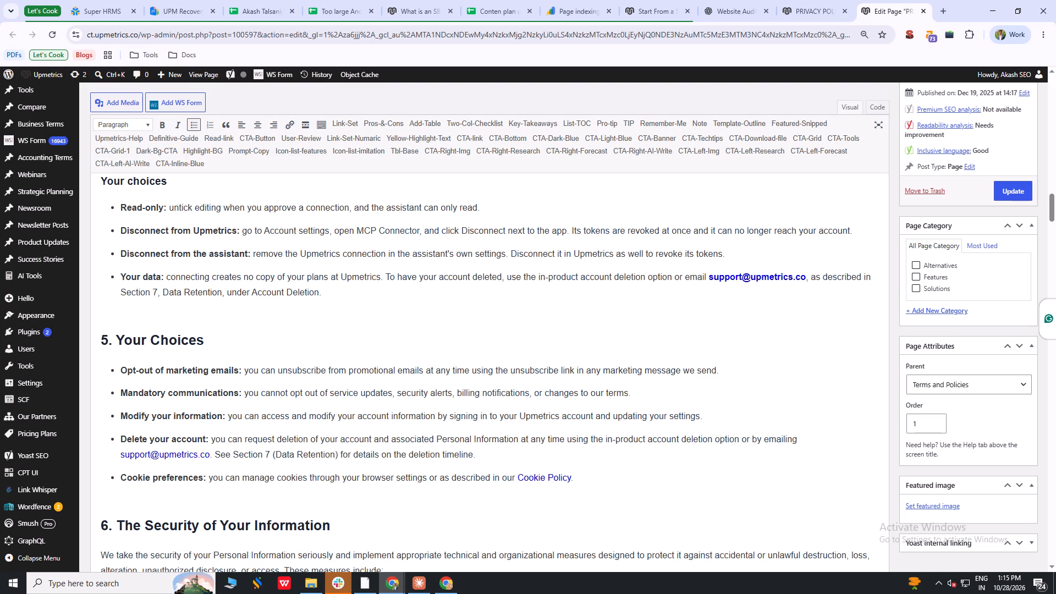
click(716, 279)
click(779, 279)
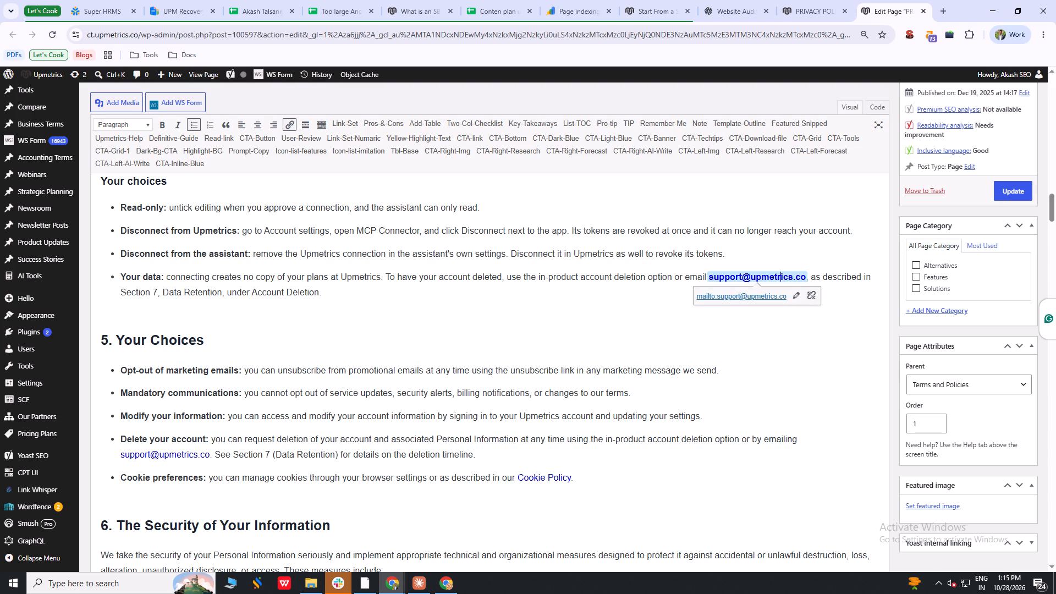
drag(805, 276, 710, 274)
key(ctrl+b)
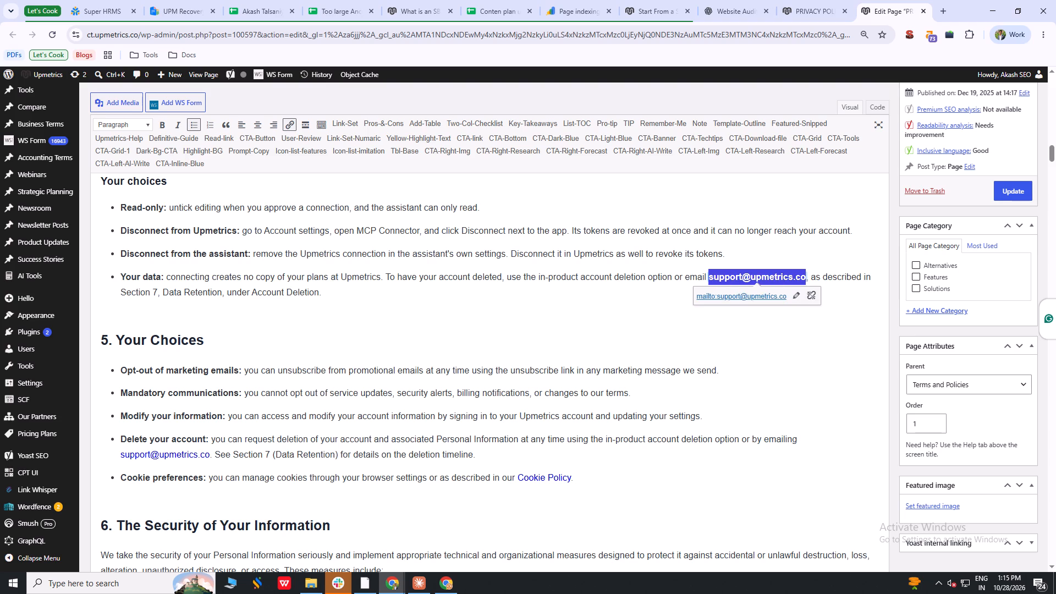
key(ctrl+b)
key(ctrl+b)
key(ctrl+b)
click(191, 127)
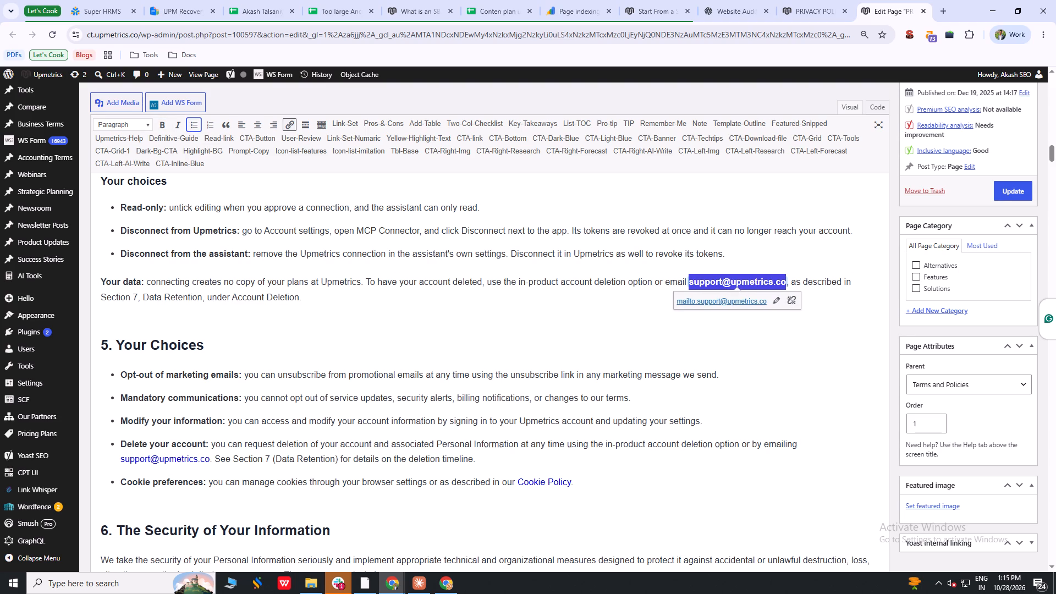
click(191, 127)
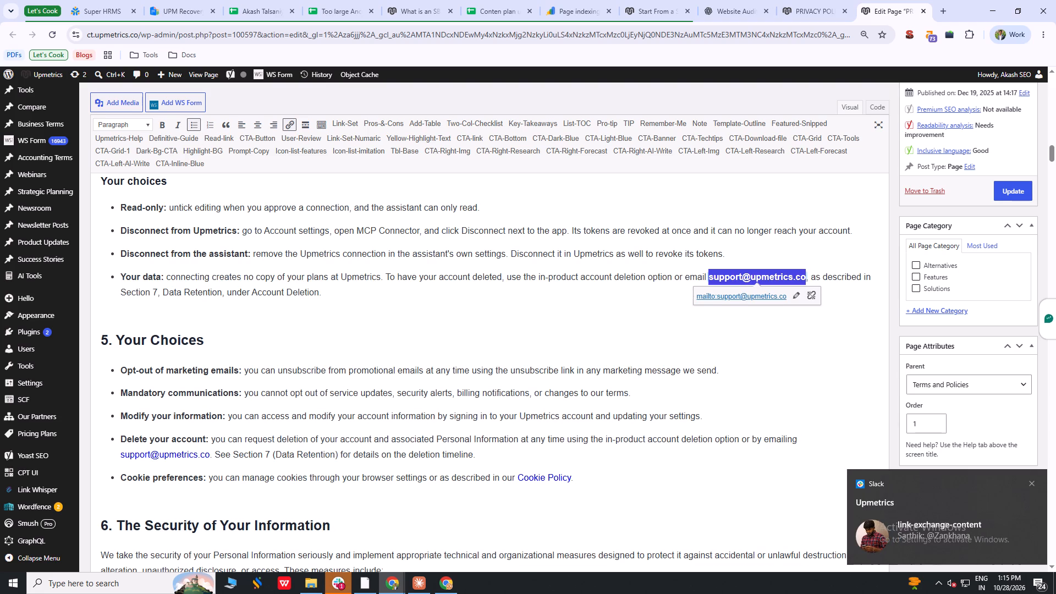
Examine the support email link and wording in the "Delete your account" bullet of section 5.
click(540, 302)
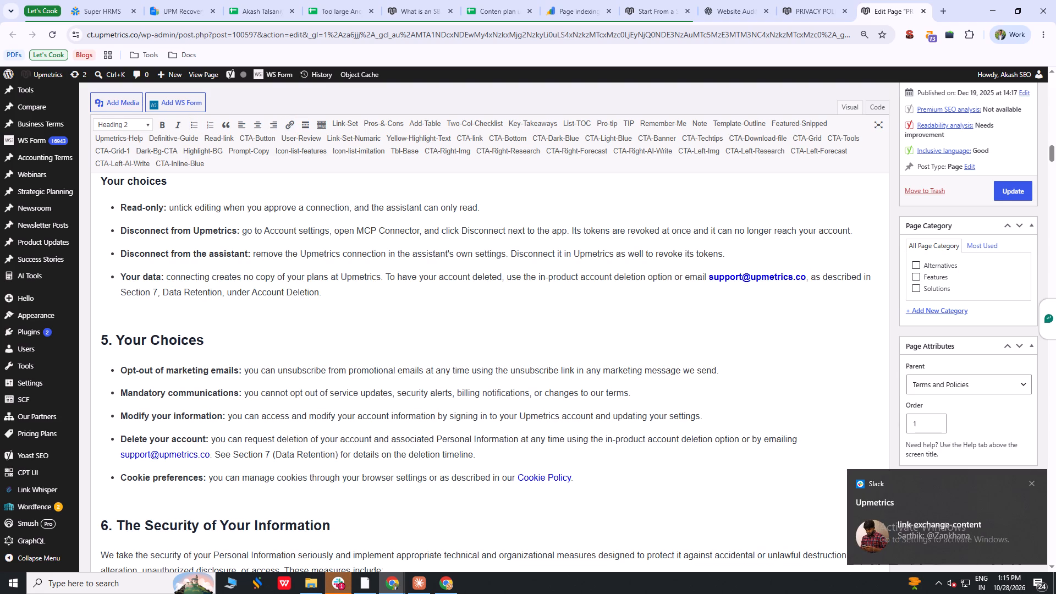
click(207, 454)
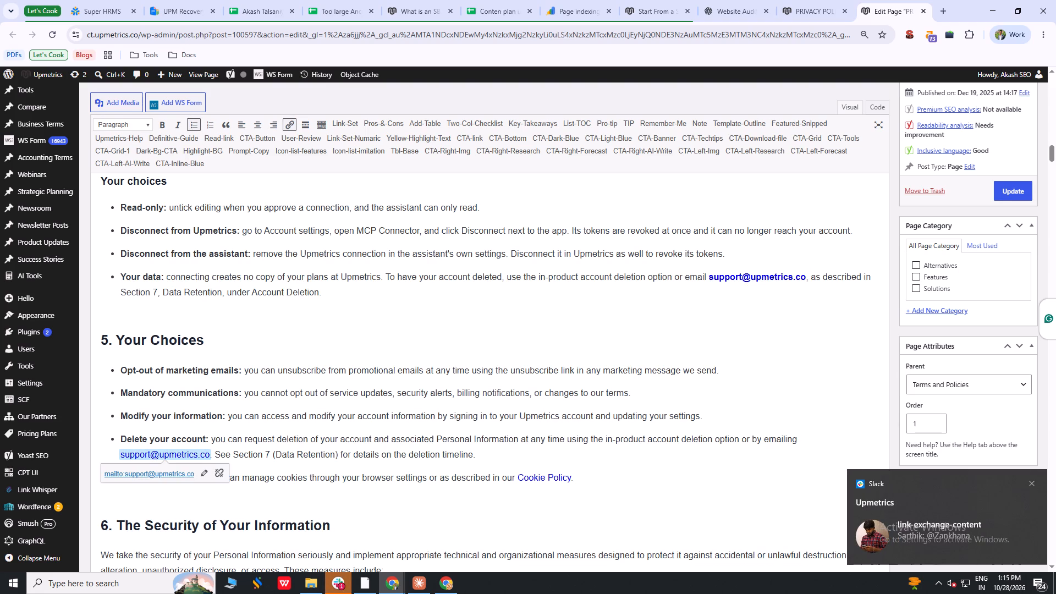
click(238, 450)
drag(212, 455, 146, 455)
click(316, 455)
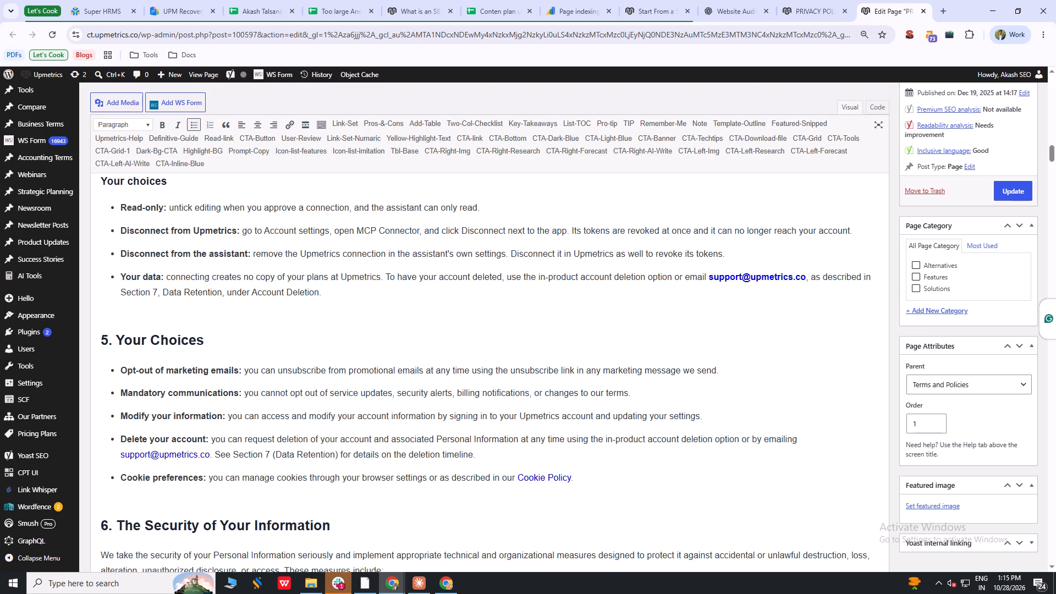
click(488, 441)
click(536, 442)
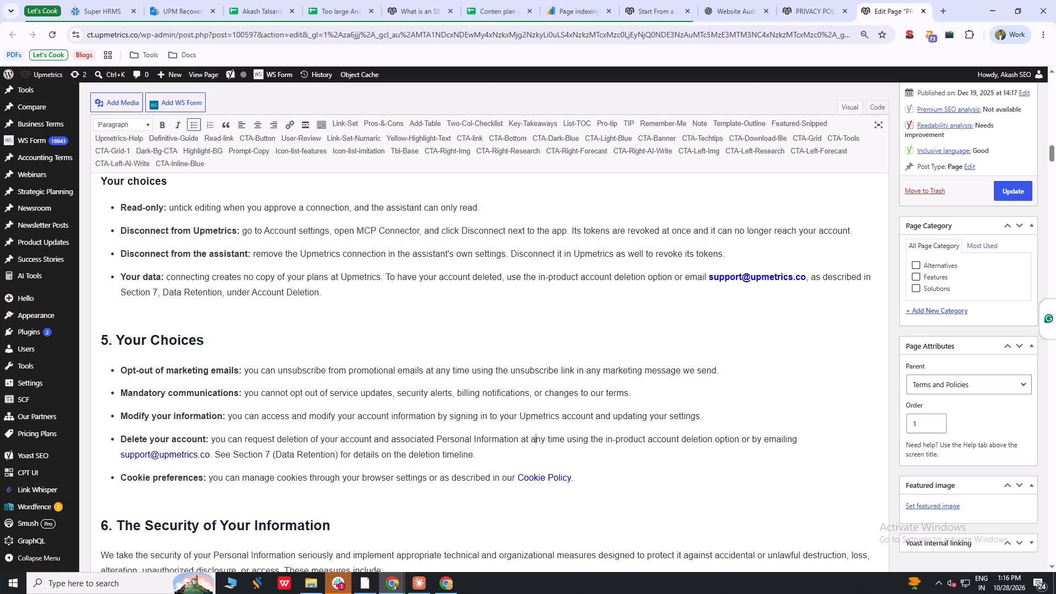
click(477, 457)
click(535, 446)
click(449, 463)
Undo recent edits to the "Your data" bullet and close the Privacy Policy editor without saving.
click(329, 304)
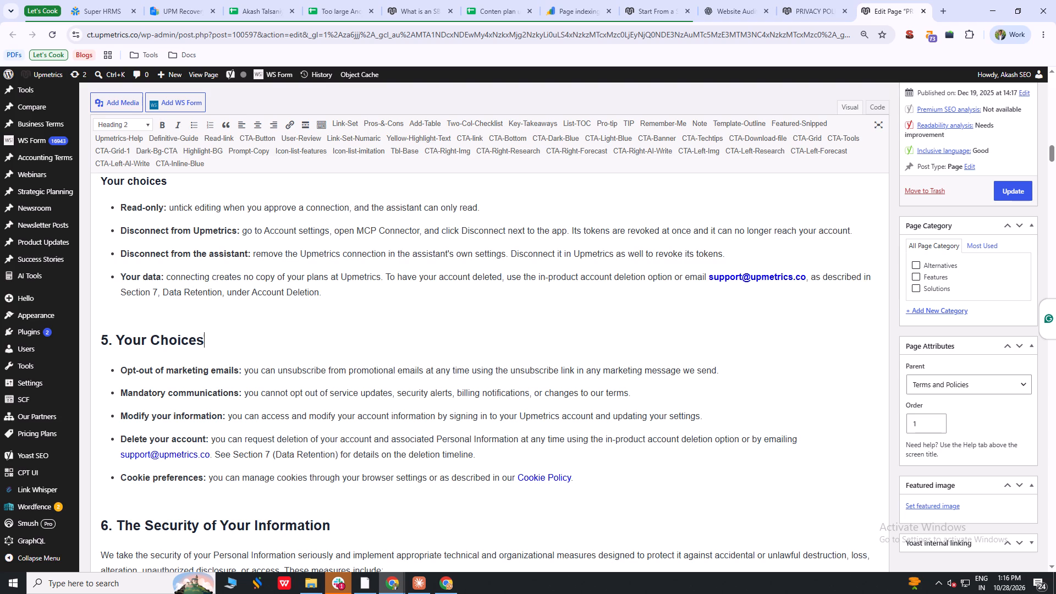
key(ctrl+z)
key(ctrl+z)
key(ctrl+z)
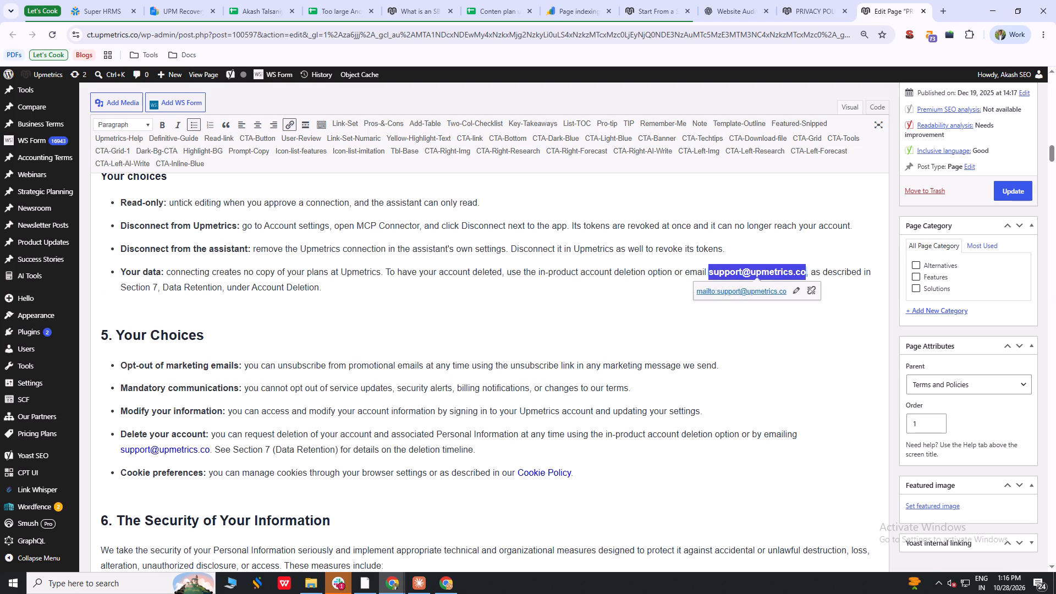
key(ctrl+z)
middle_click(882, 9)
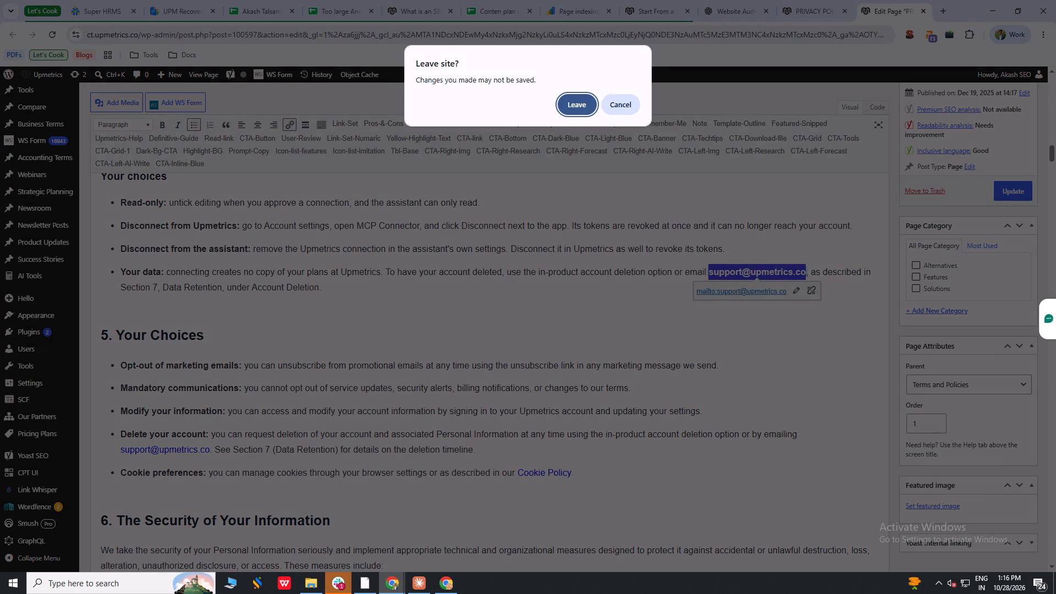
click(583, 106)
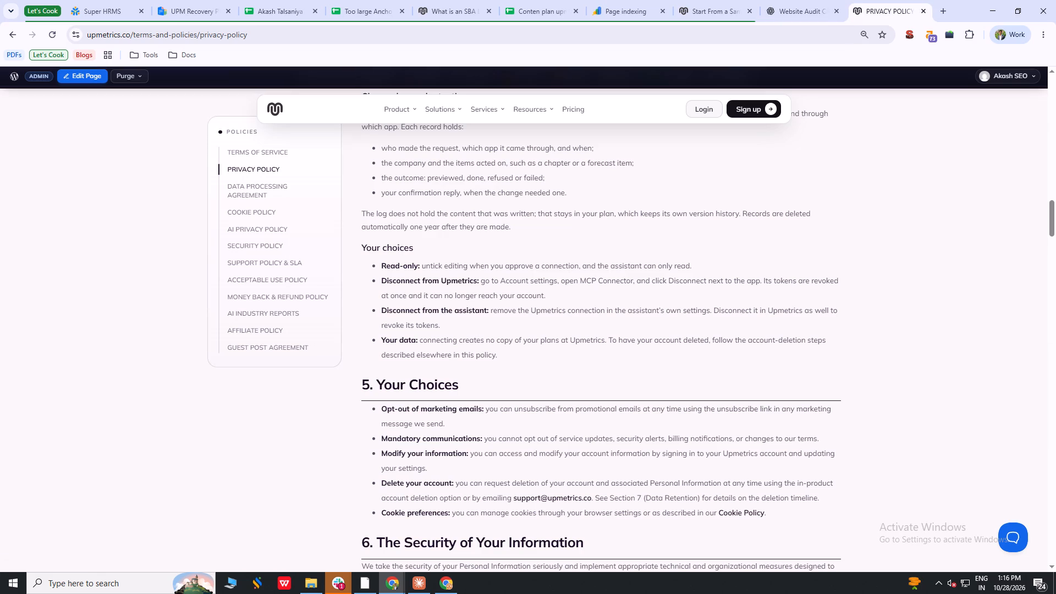
Reload the live Privacy Policy page and check the "Your data" bullet and the section 5 wording.
key(F5)
scroll(668, 364, down, 3)
scroll(659, 359, up, 2)
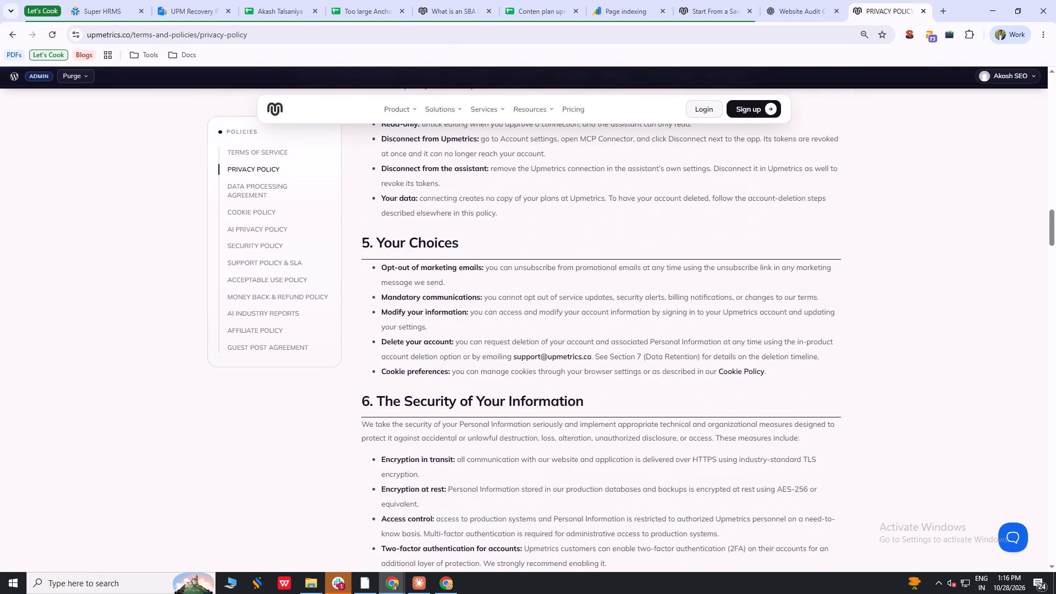
scroll(659, 359, up, 1)
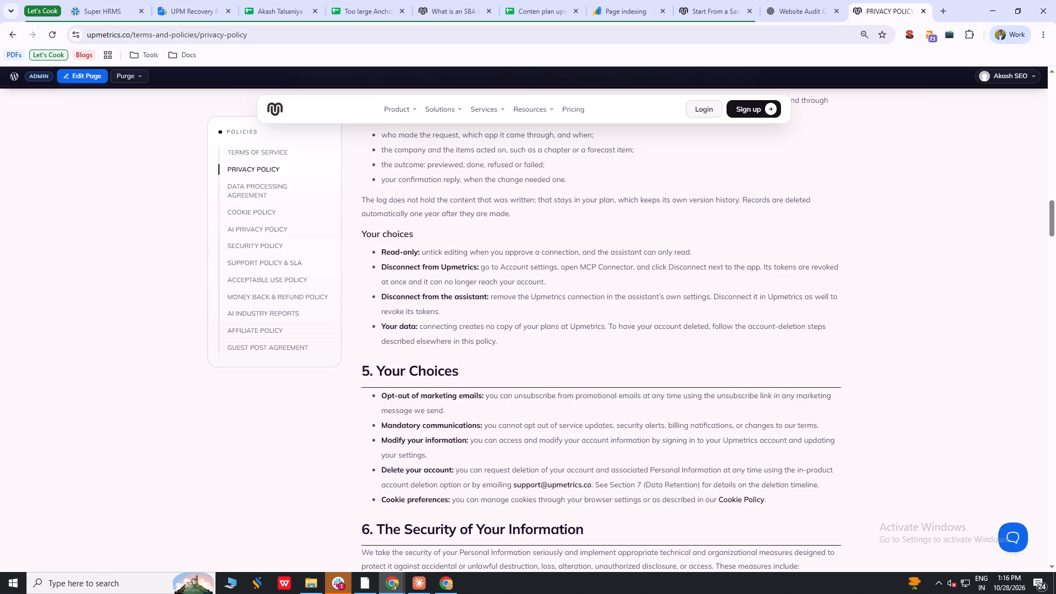
Switch to the Super HRMS dashboard and reload it.
click(102, 0)
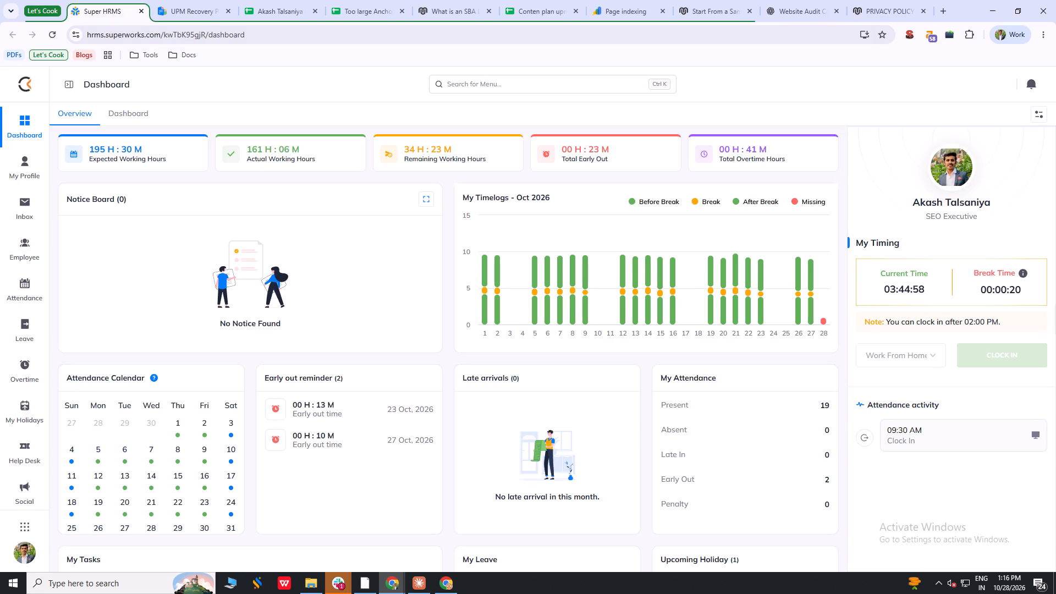
key(F5)
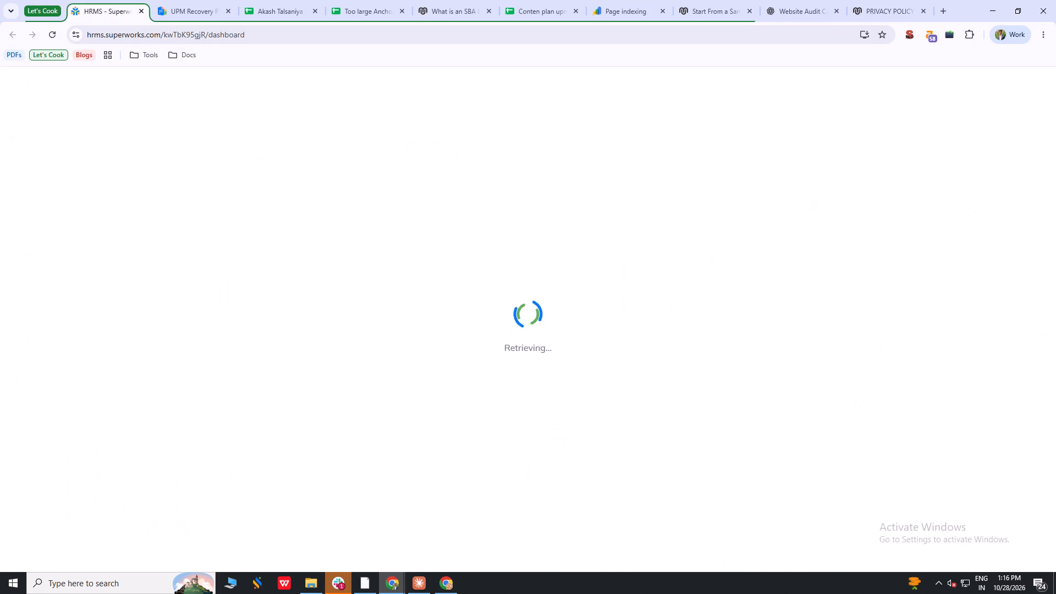